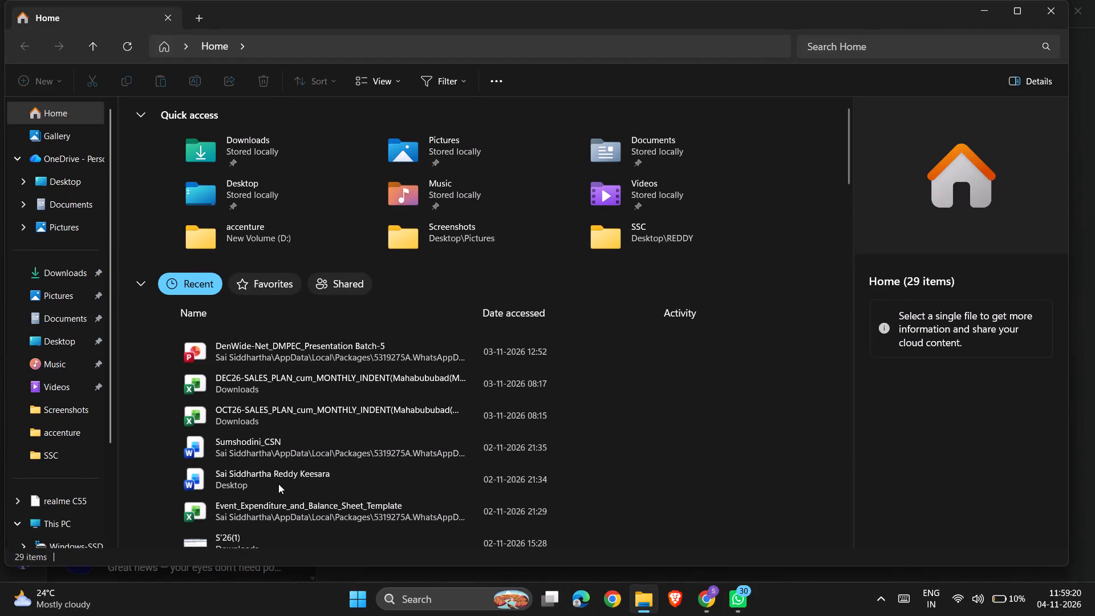
Find the Event_Expenditure_and_Balance_Sheet_Template workbook among the recent files and open it in Excel.
scroll(278, 484, down, 3)
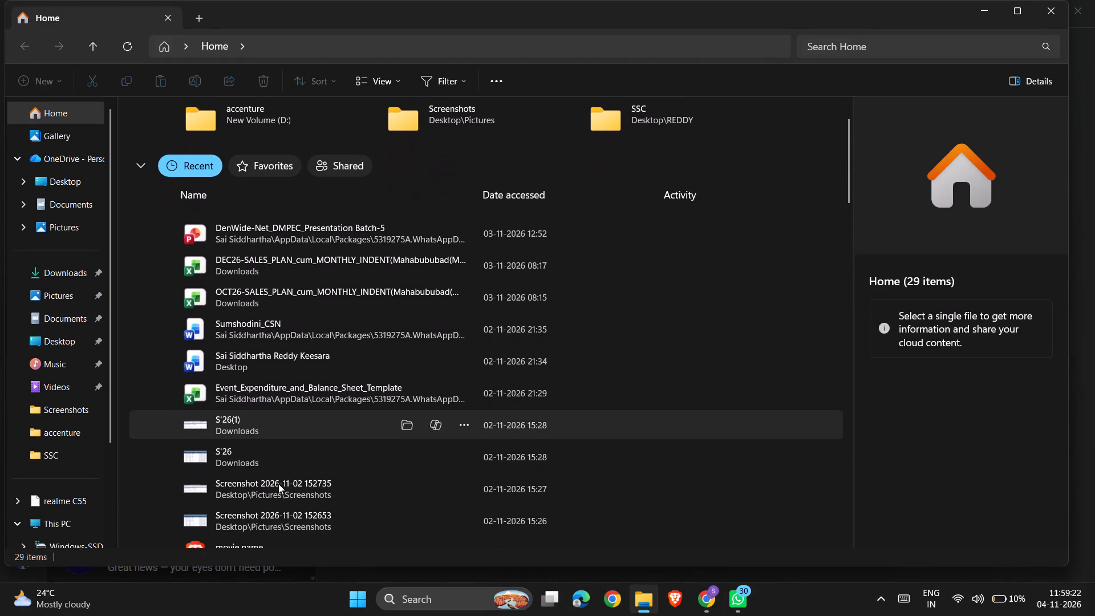
scroll(278, 484, down, 1)
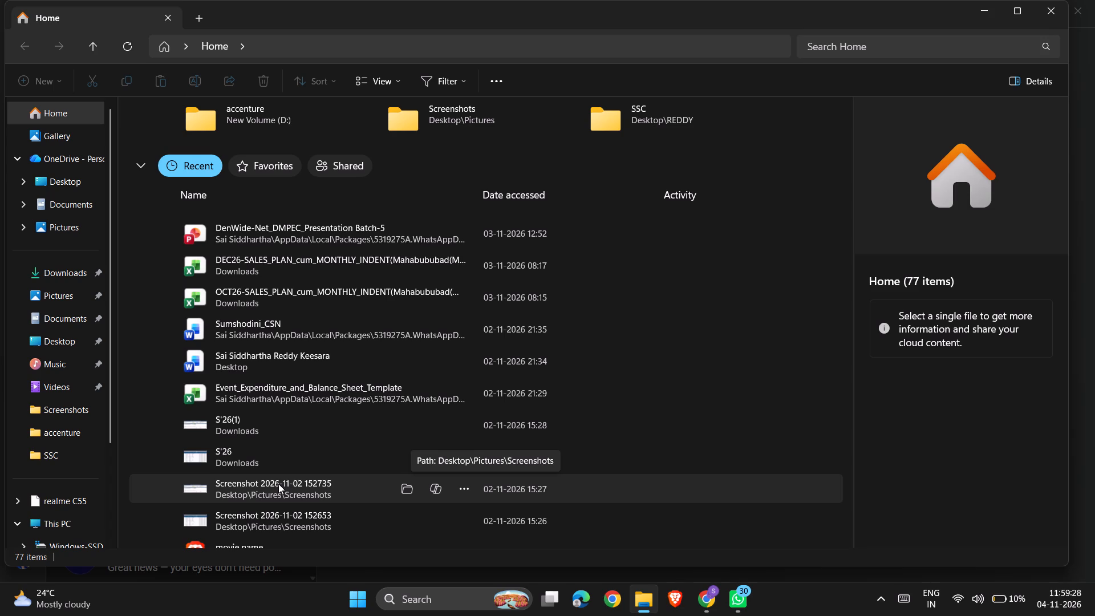
scroll(278, 484, down, 3)
scroll(278, 484, up, 1)
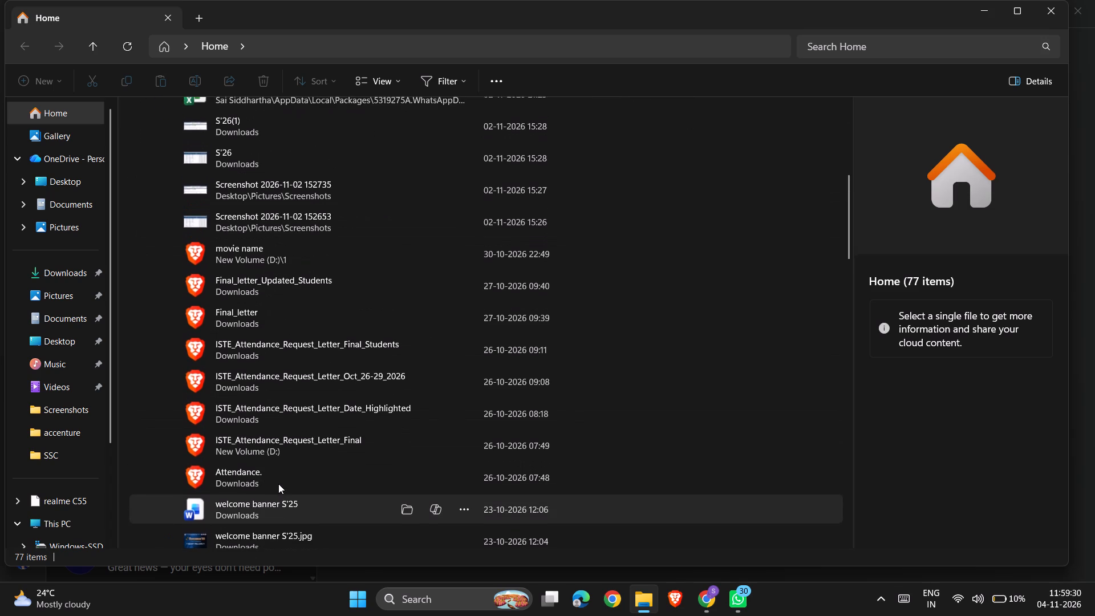
scroll(278, 484, up, 2)
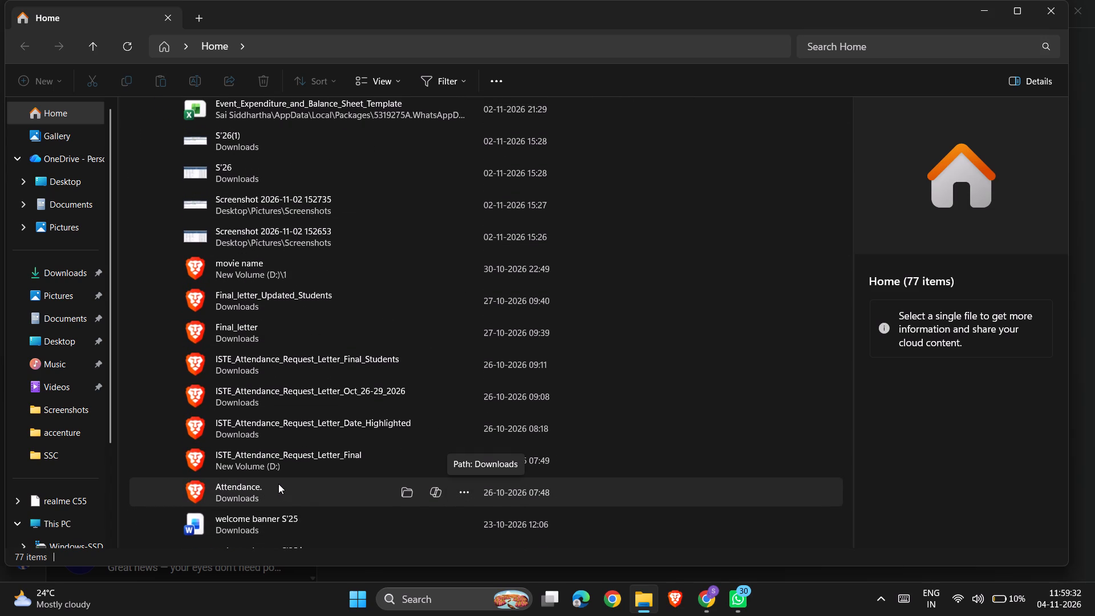
scroll(278, 484, up, 1)
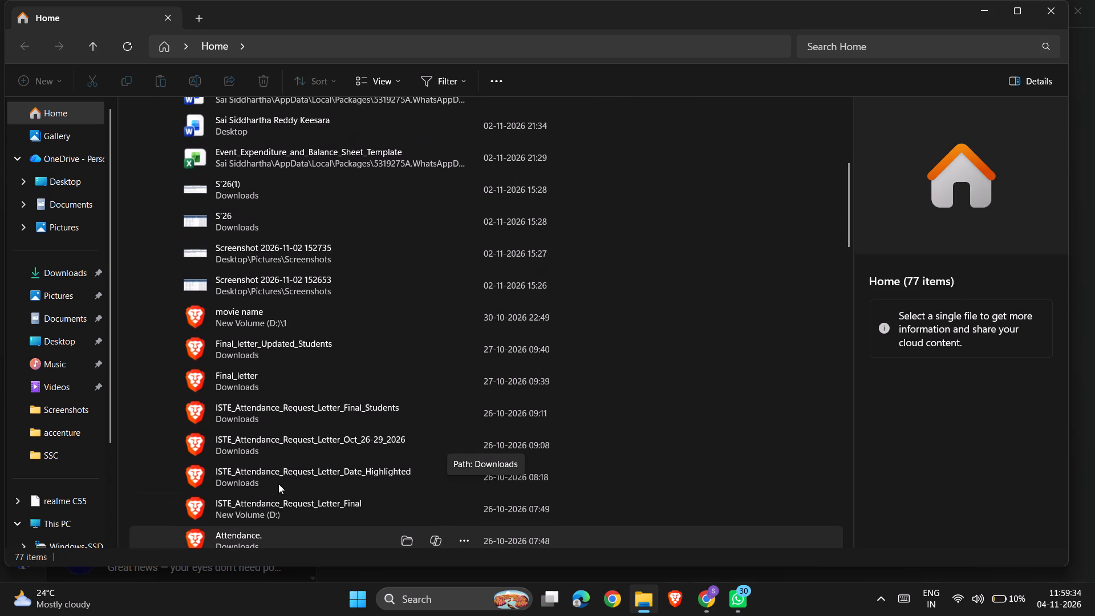
double_click(348, 157)
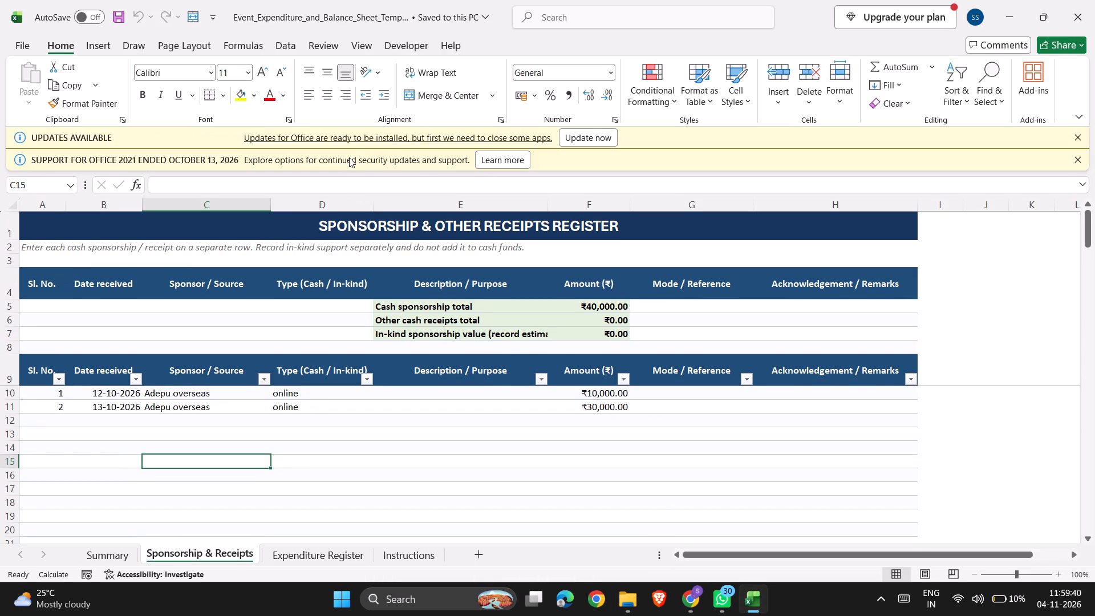
In the Expenditure Register sheet, set the unit rate of the Souvenir entry to 1450.
click(292, 554)
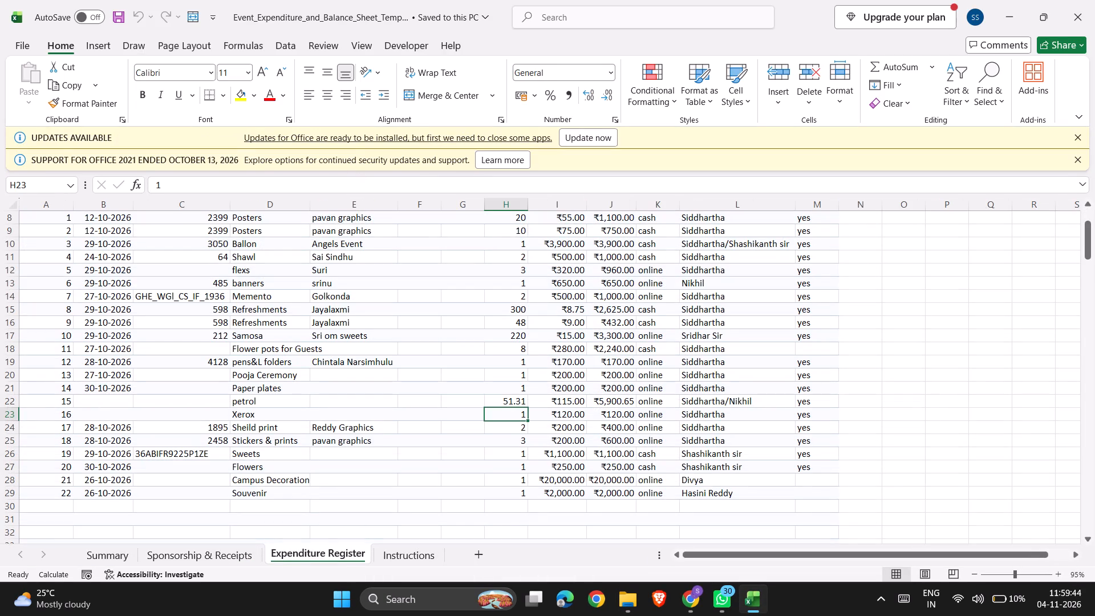
click(565, 494)
text(1450)
key(Right)
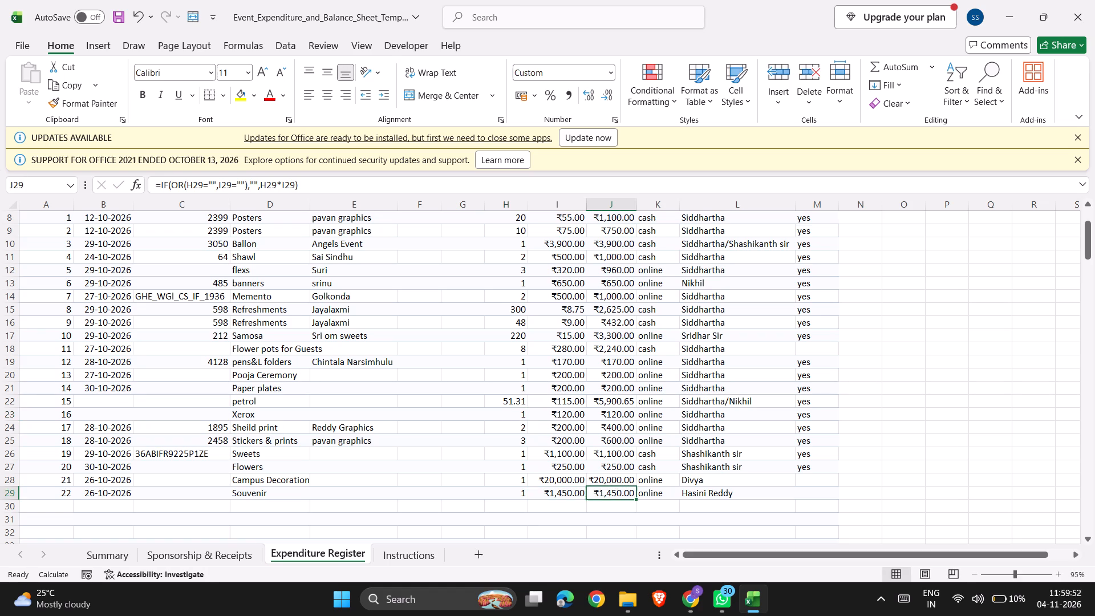
Set the quantity of the second Refreshments entry, serial number 9, to 50.
click(521, 322)
text(50)
key(Down)
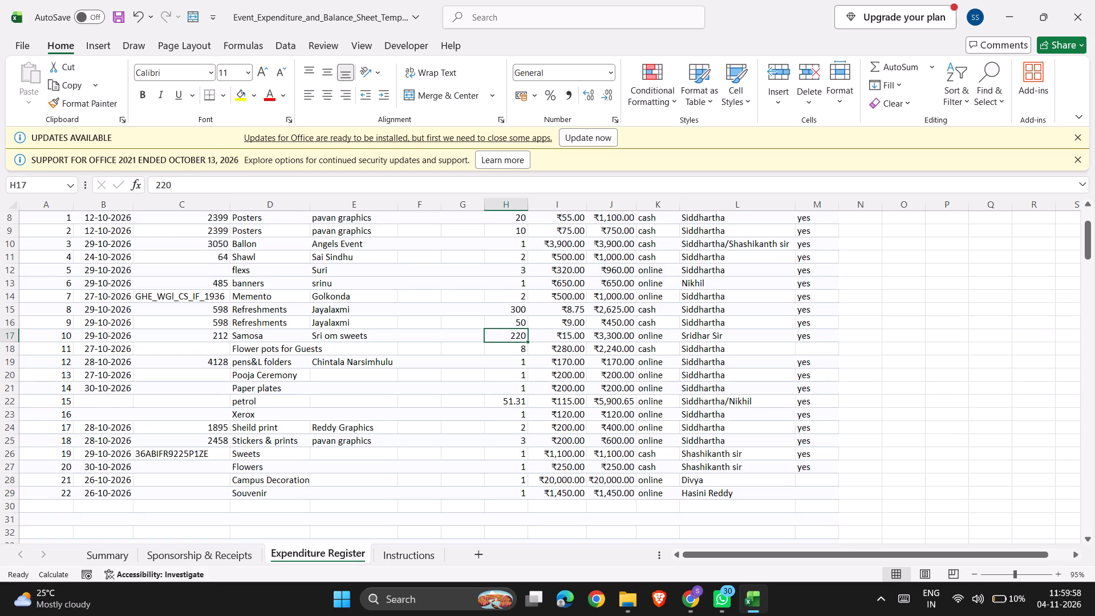
Review the quantities in column H across the expenditure entries.
key(Down)
key(Down)
key(Down)
key(Down)
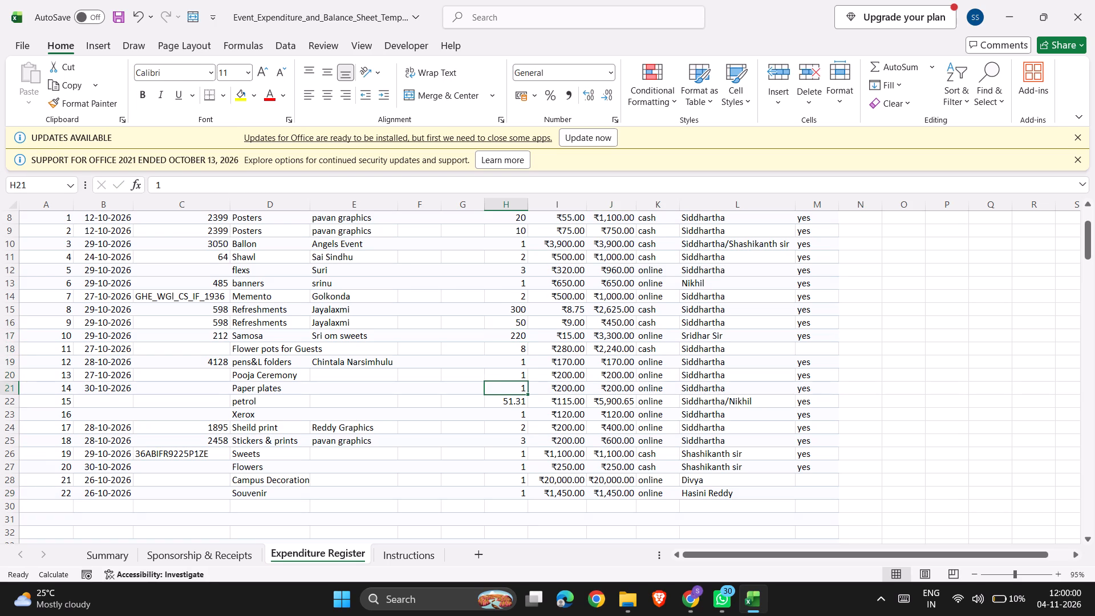
key(Down)
key(Down)
key(Down)
key(Down)
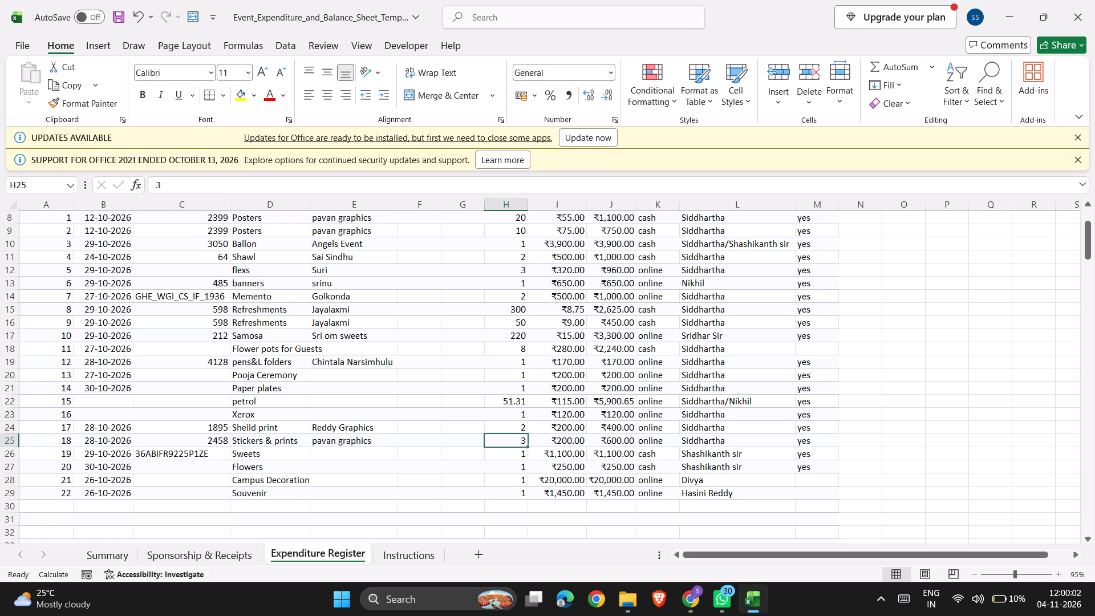
key(Up)
key(Up)
key(Up)
key(Up)
key(Up)
key(Up)
key(Up)
key(Up)
key(Up)
key(Up)
key(Up)
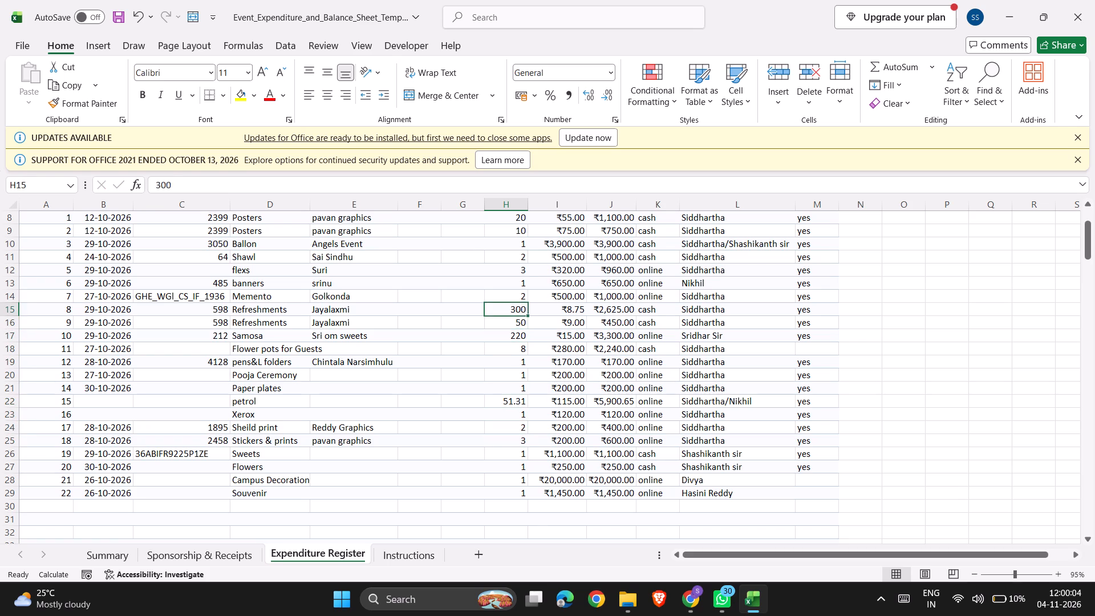
key(Up)
key(Up)
key(Up)
key(Up)
key(Up)
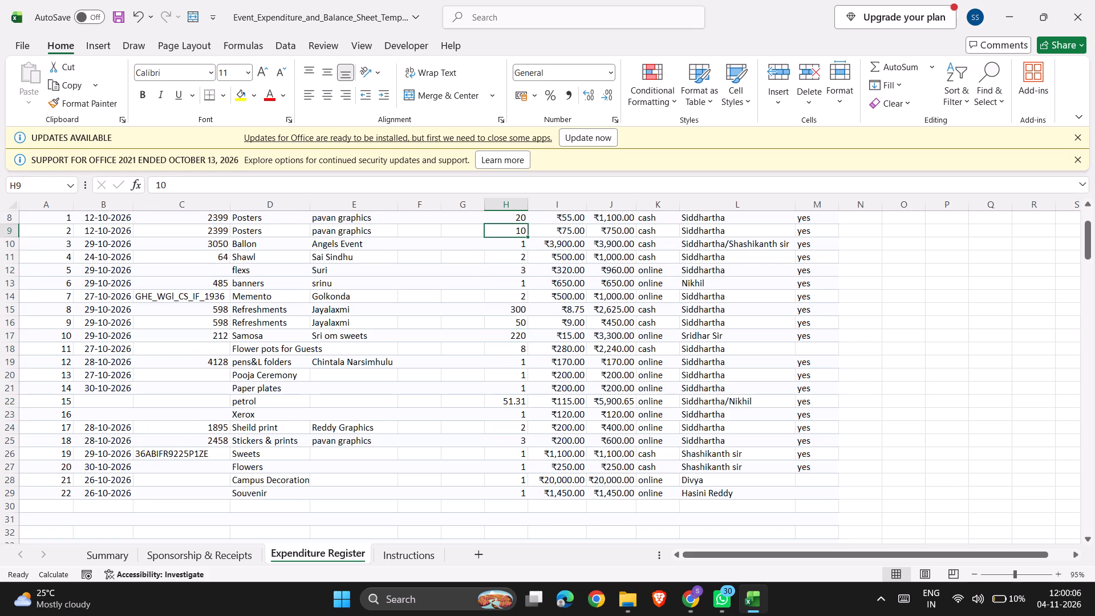
Start a new expenditure entry in row 30 with serial number 23, date 30-10-2026 and item ID cards.
click(43, 507)
text(23)
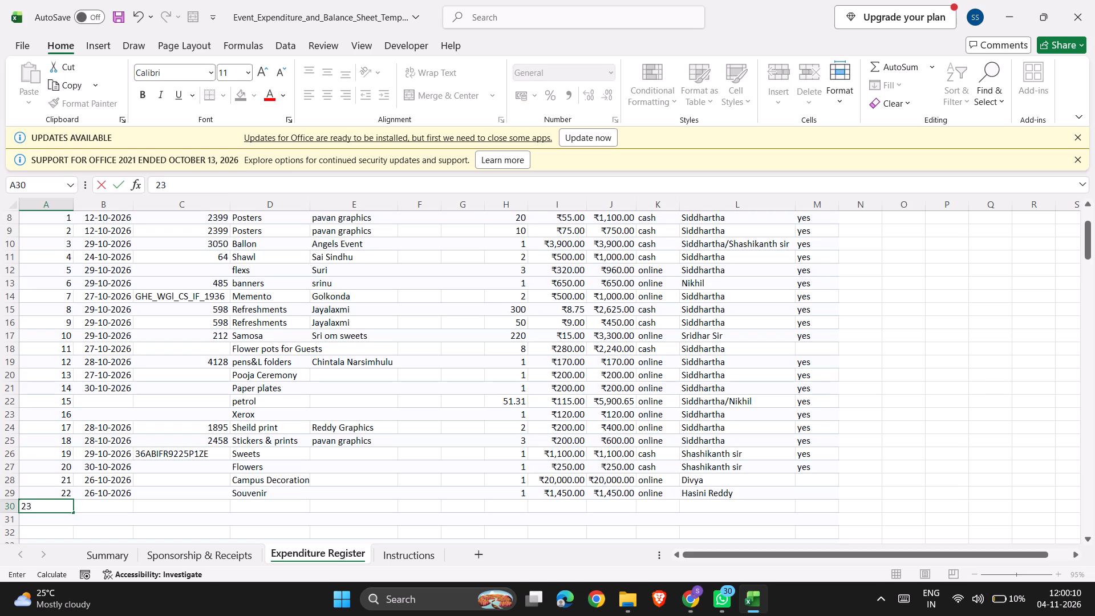
key(Right)
text(30)
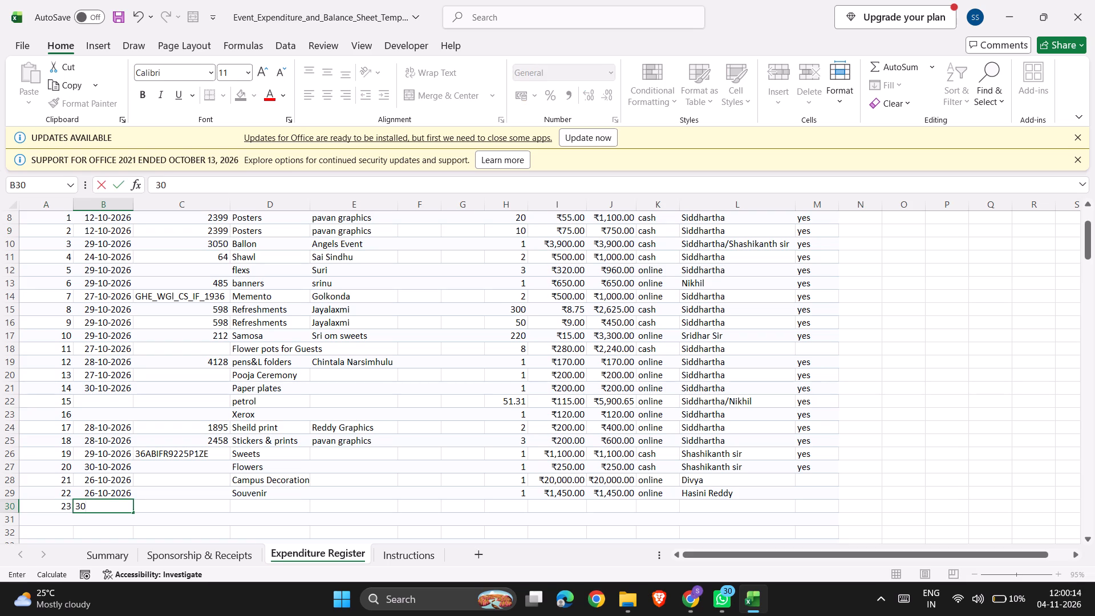
text(-10-)
text(2026)
key(Right)
key(Right)
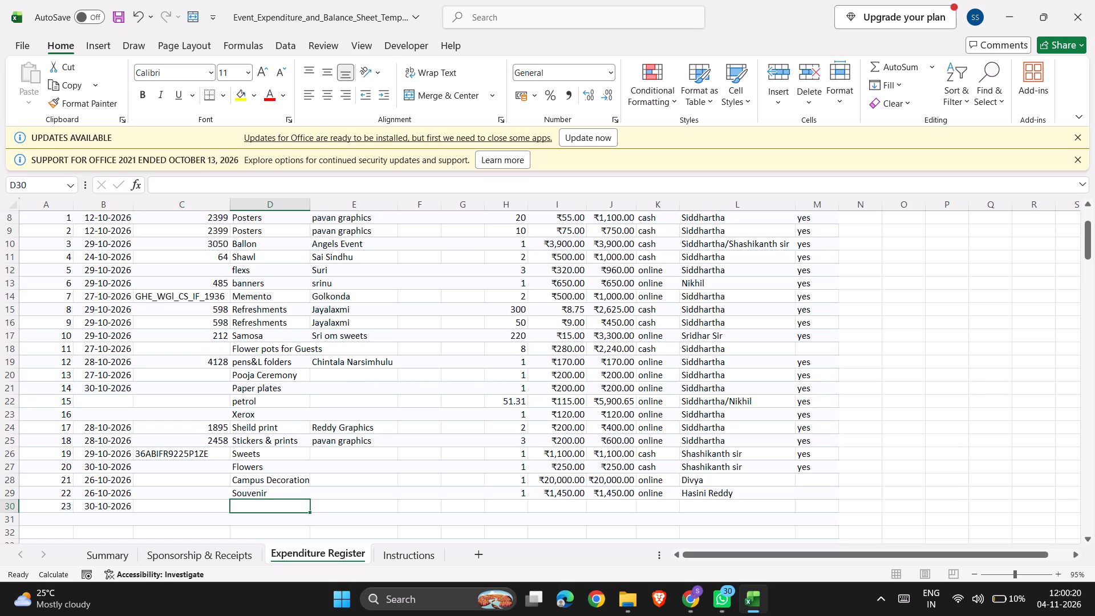
text(ID)
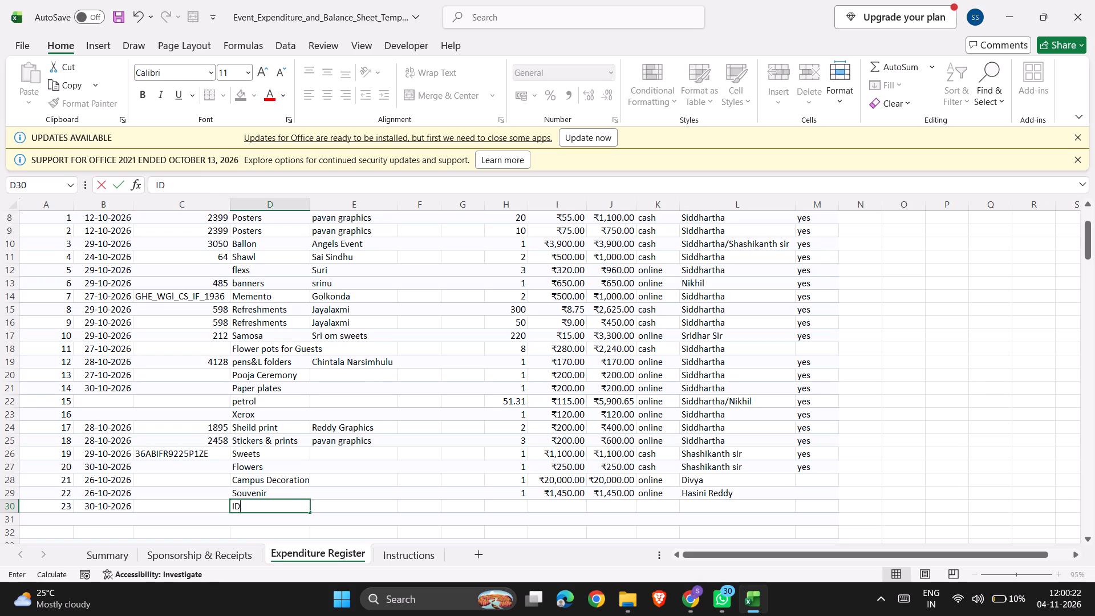
key(space)
text(cards)
Enter a quantity of 140 and a unit rate of 60 for the ID cards entry.
key(Right)
key(Right)
key(Right)
key(Right)
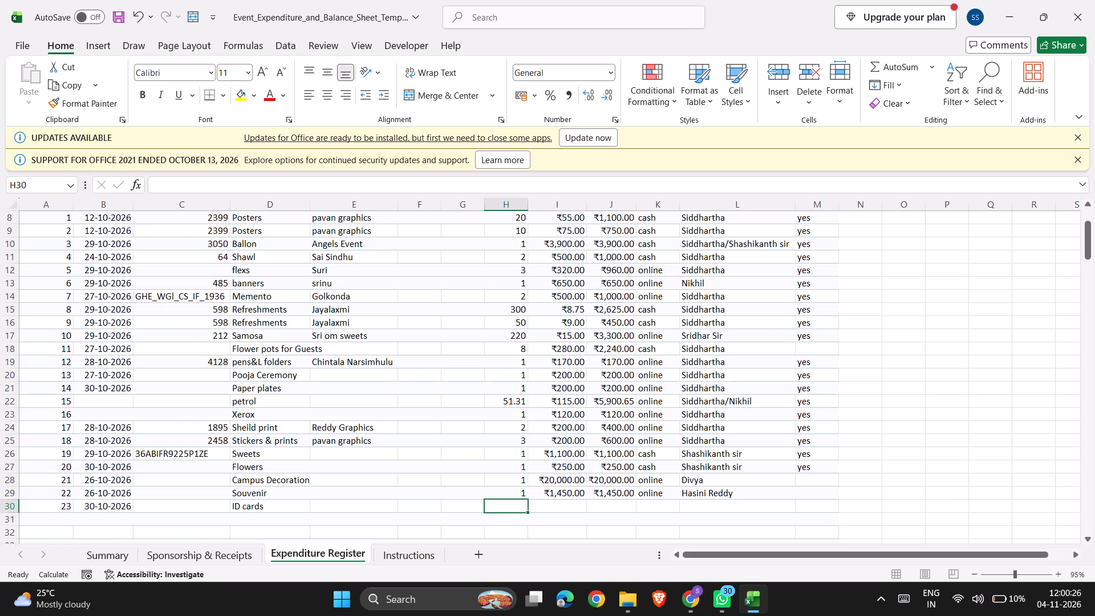
text(14)
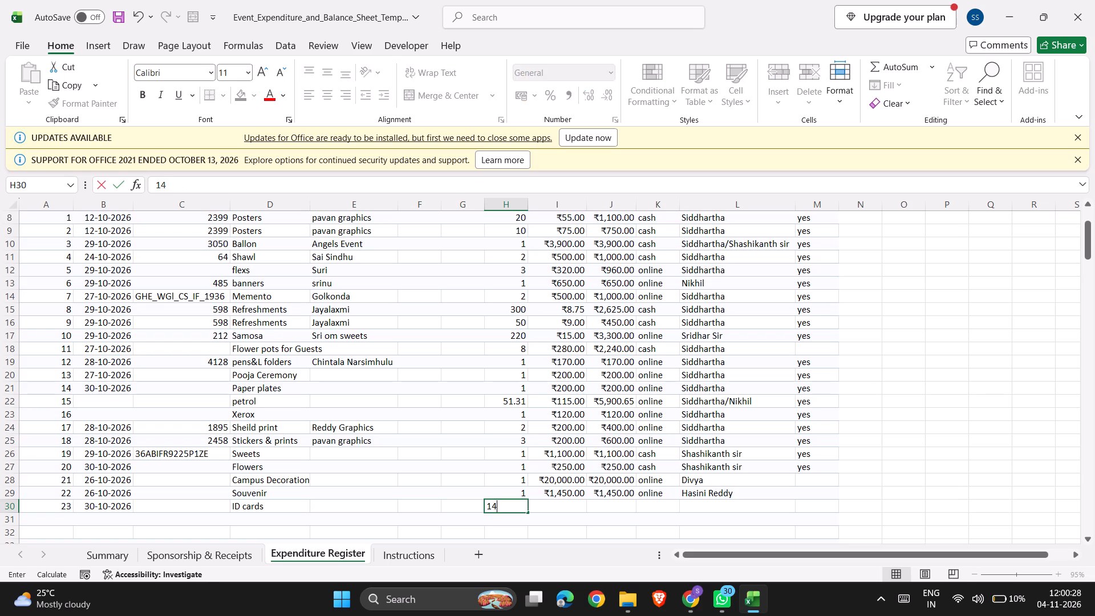
key(minus)
key(BackSpace)
key(0)
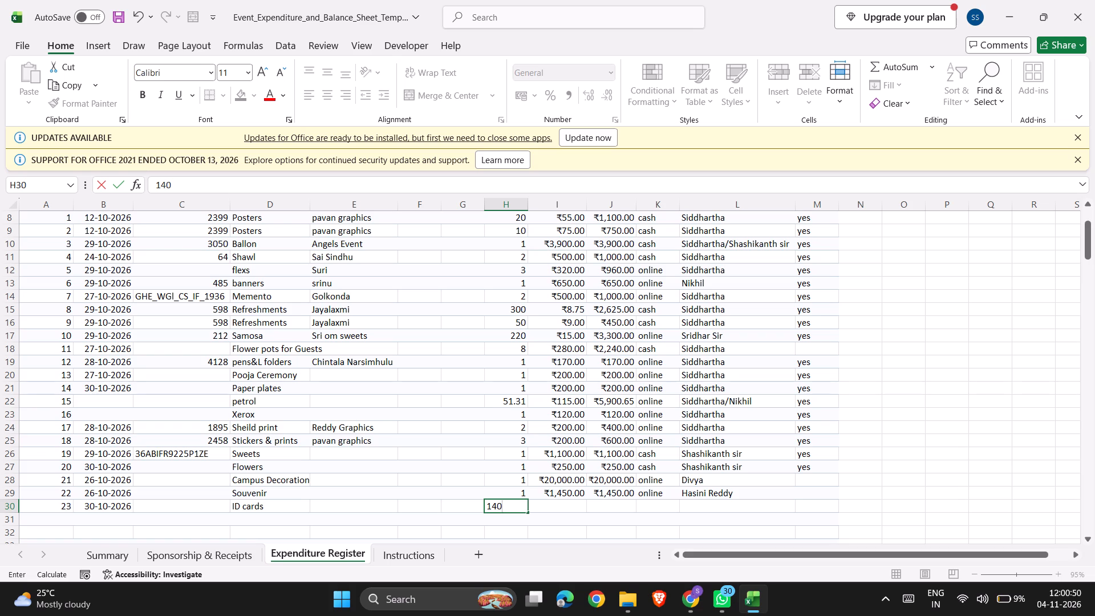
click(544, 508)
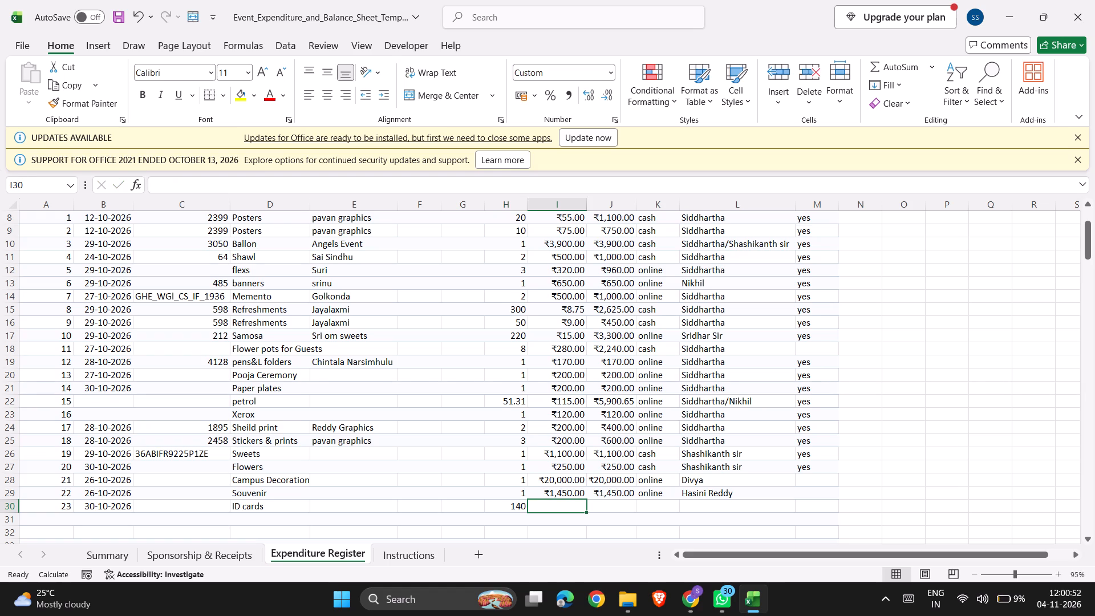
text(60)
key(Right)
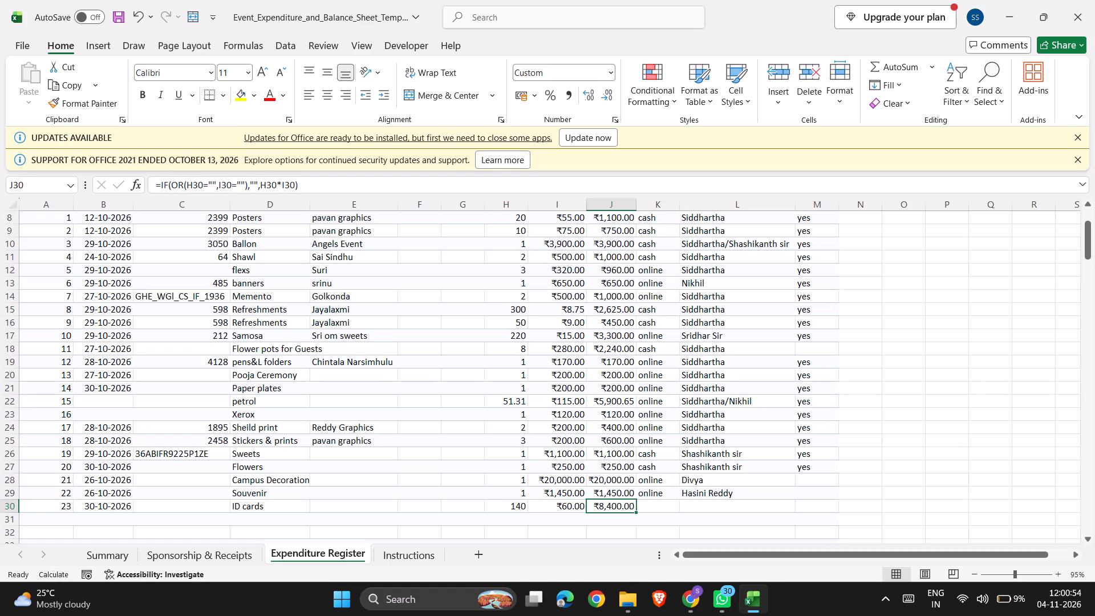
Complete the ID cards entry with payment mode cash, Sridhar Sir in column L and yes in column M.
key(Right)
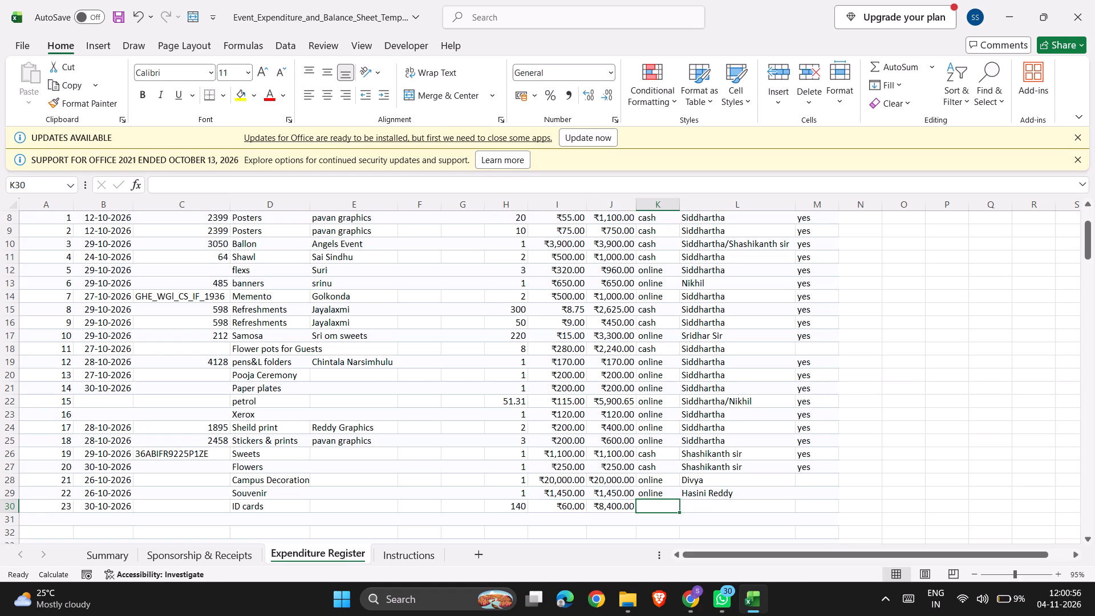
text(cas)
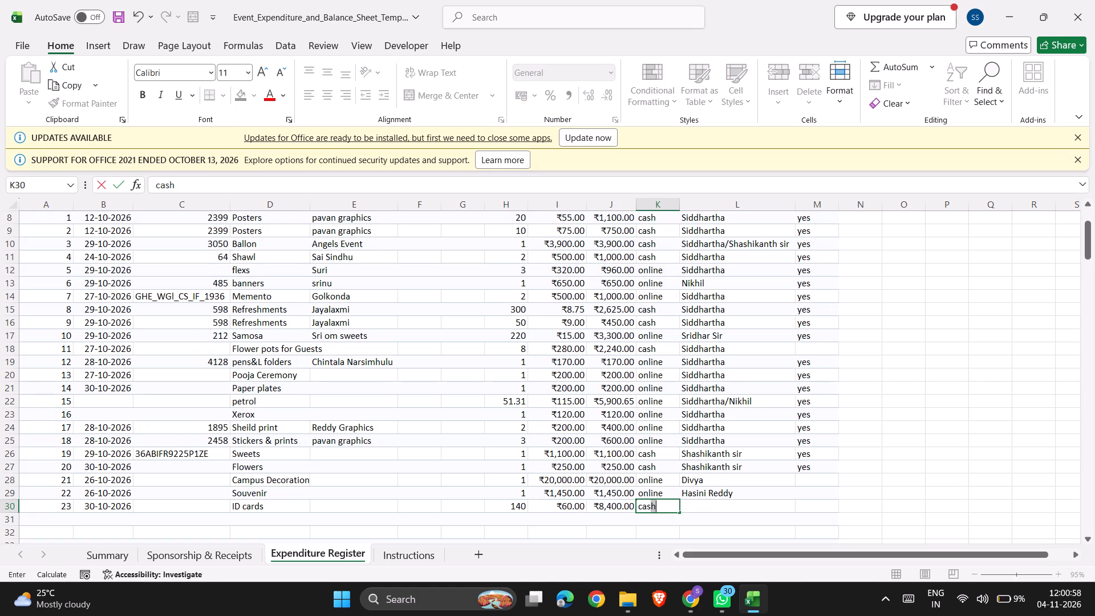
key(Right)
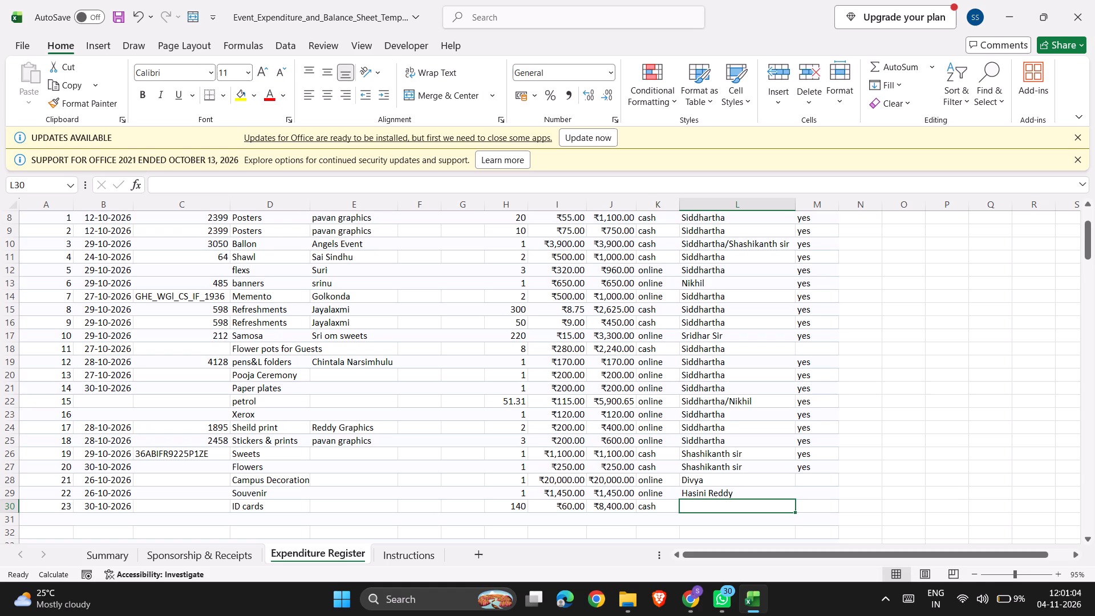
text(Sridhar)
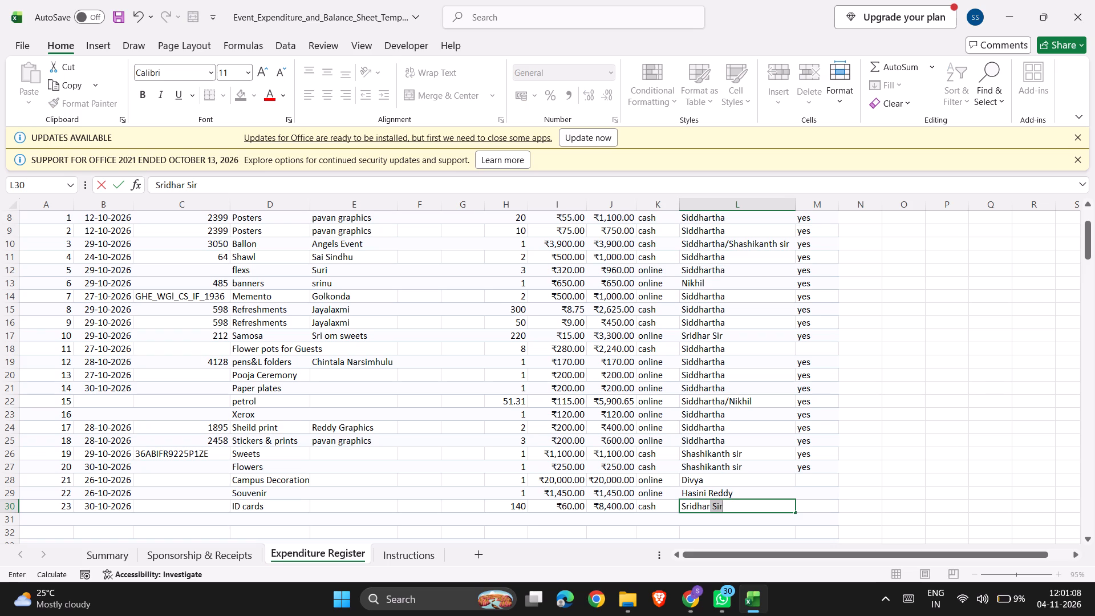
key(Tab)
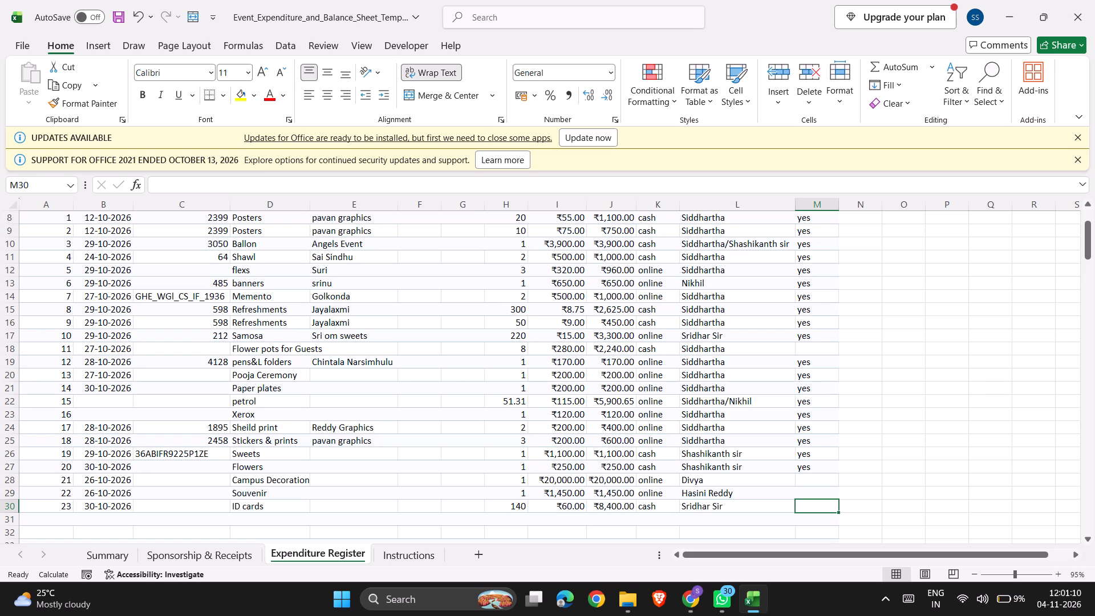
key(y)
text(es)
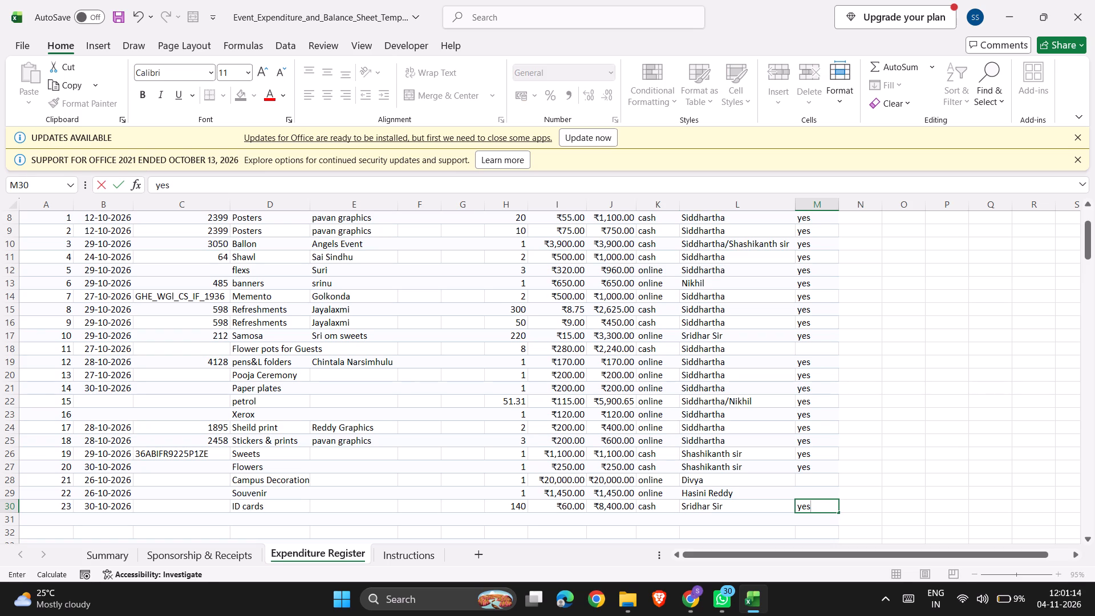
Enter yes in column M for the Campus Decoration and Souvenir entries.
key(Up)
key(Up)
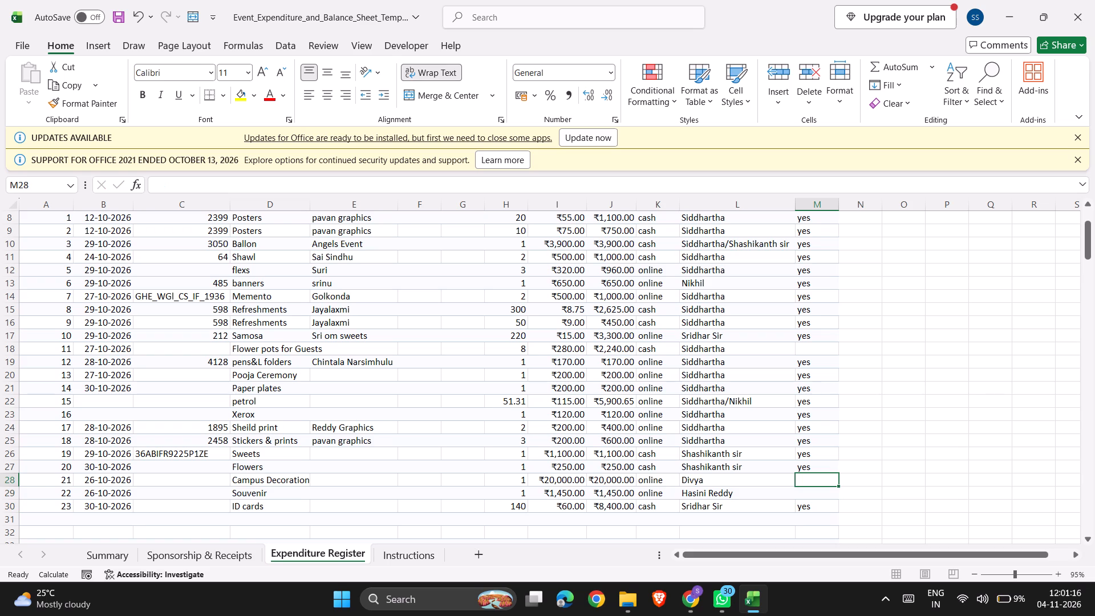
text(yes)
key(Down)
text(yes)
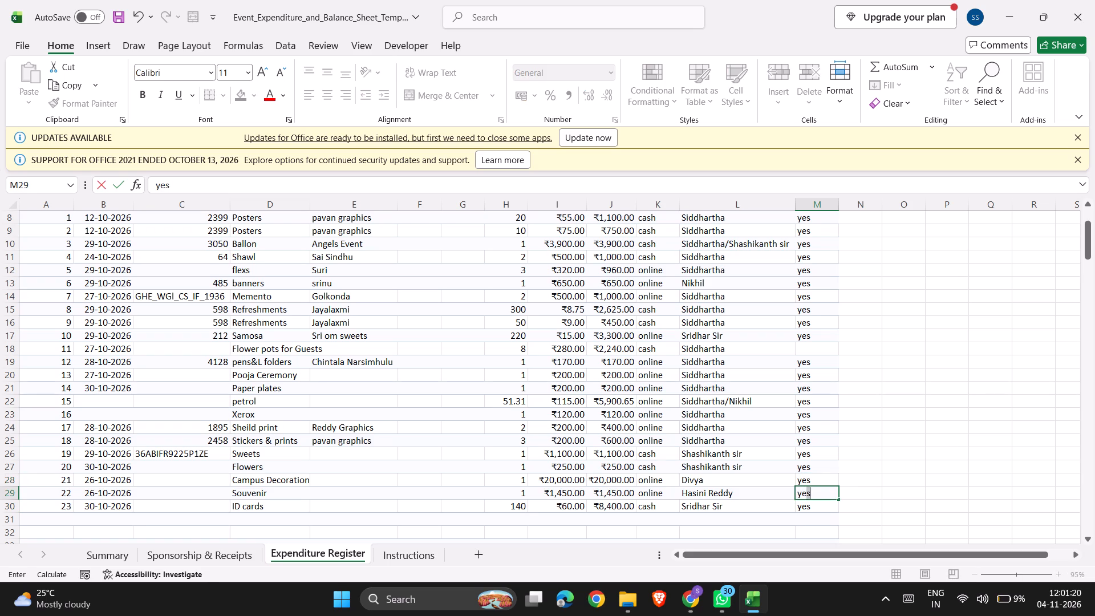
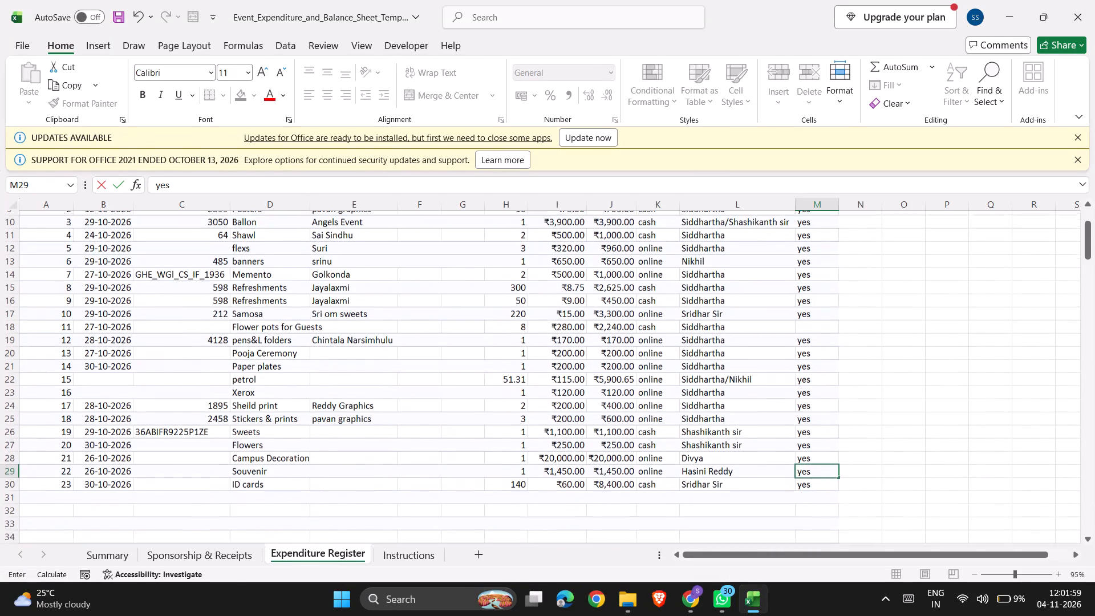
Check the Voucher / Bill No. column of the Expenditure Register for missing bill numbers, from the flexs entry through ID cards.
scroll(585, 409, down, 2)
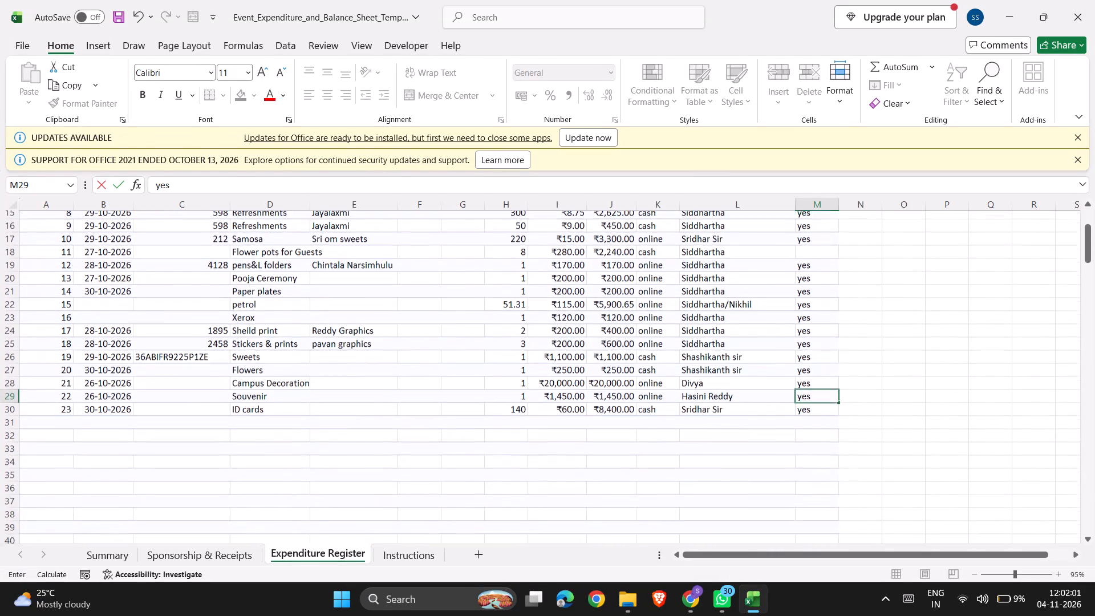
scroll(585, 409, down, 1)
scroll(585, 409, up, 5)
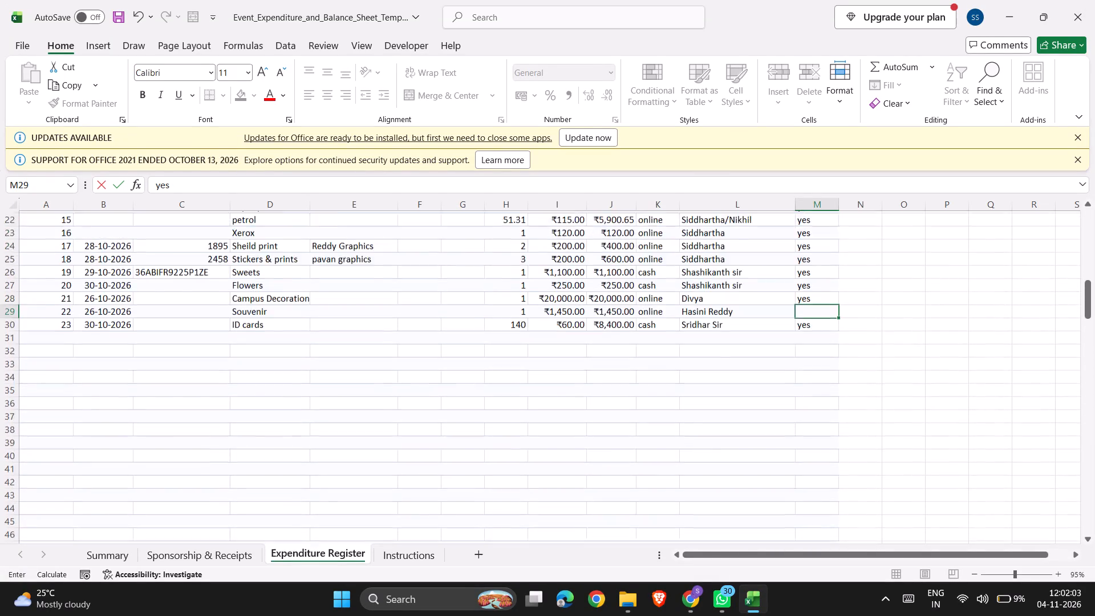
scroll(585, 409, up, 2)
scroll(585, 409, down, 3)
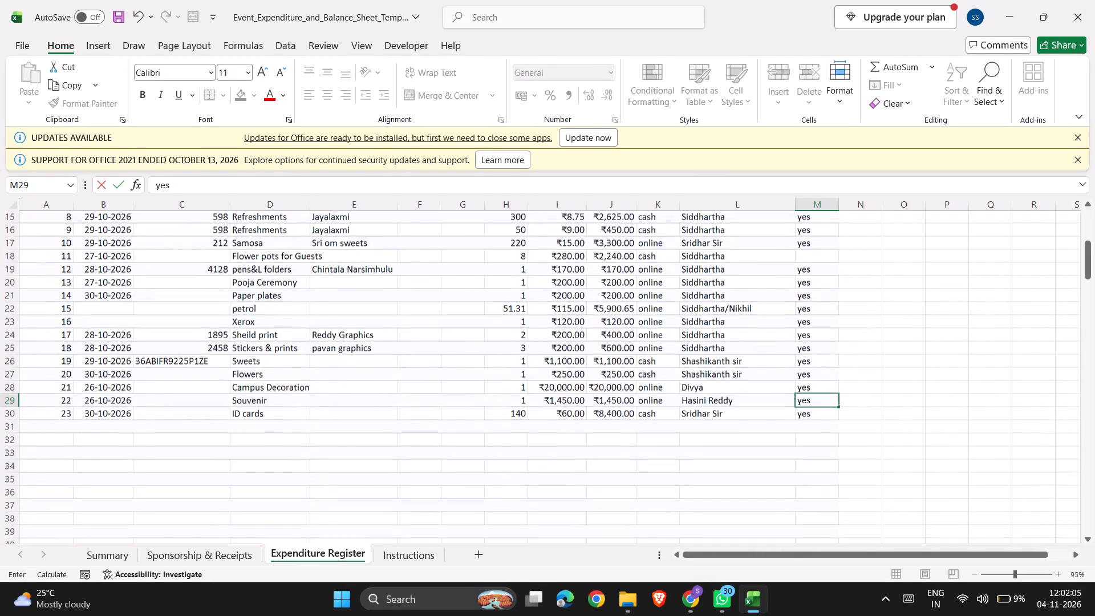
click(198, 286)
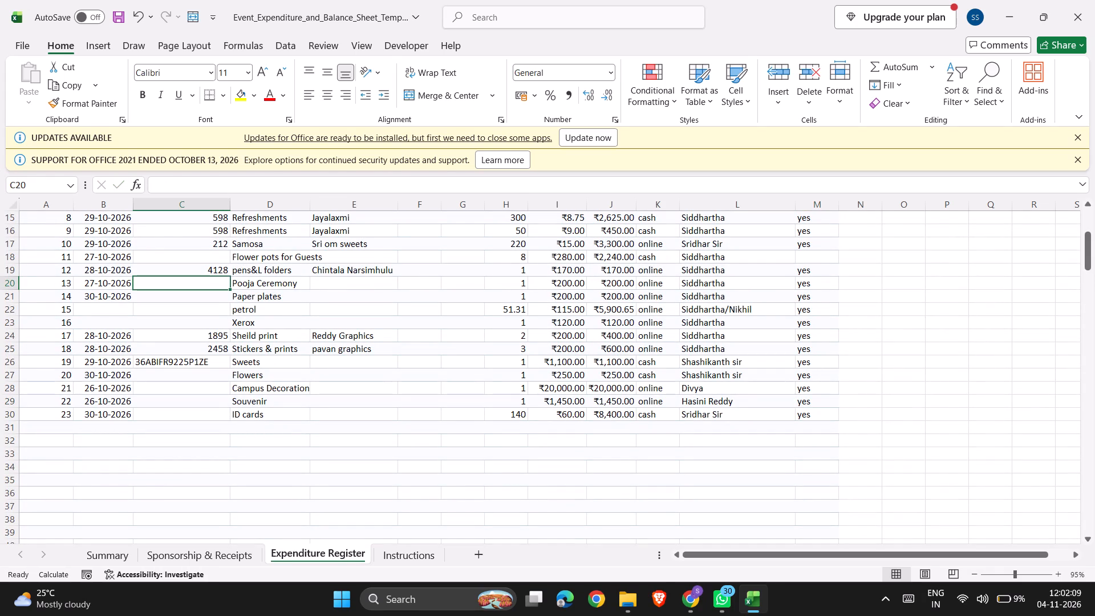
click(198, 297)
click(198, 315)
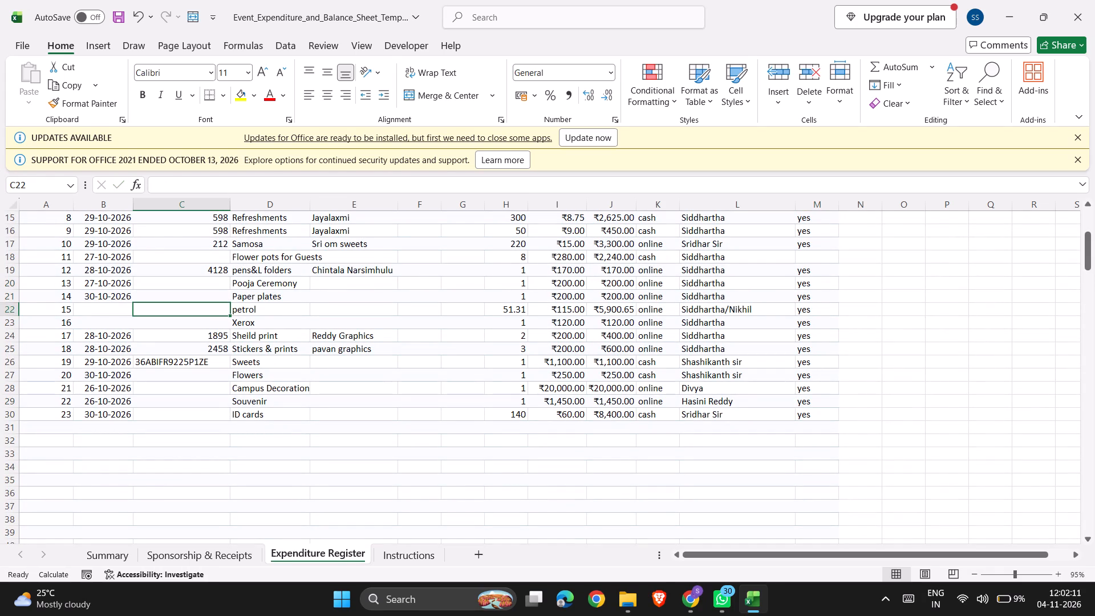
click(198, 321)
click(201, 308)
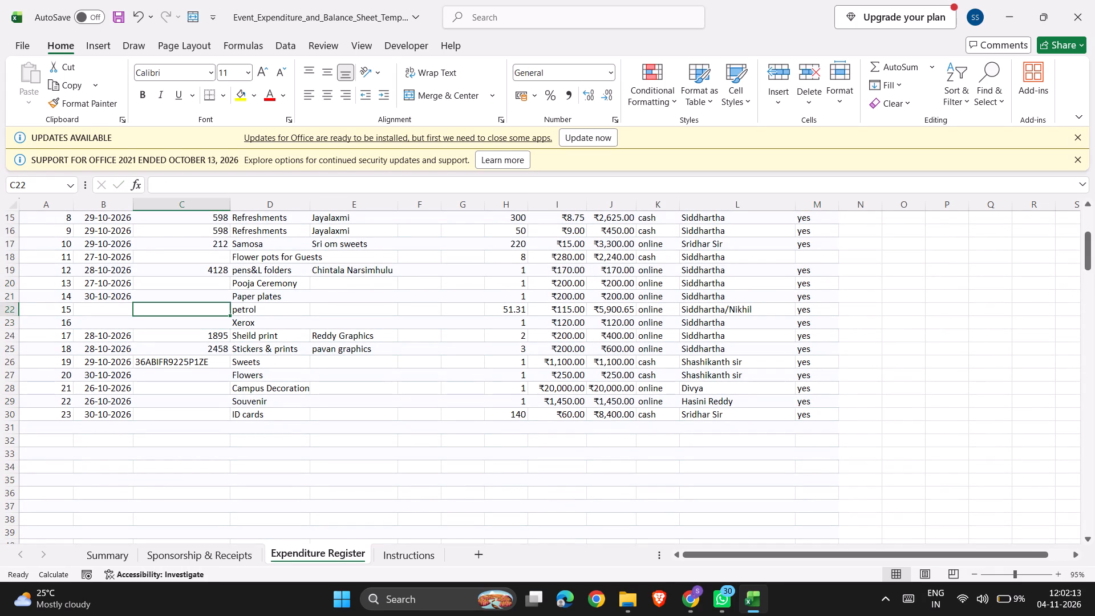
click(202, 294)
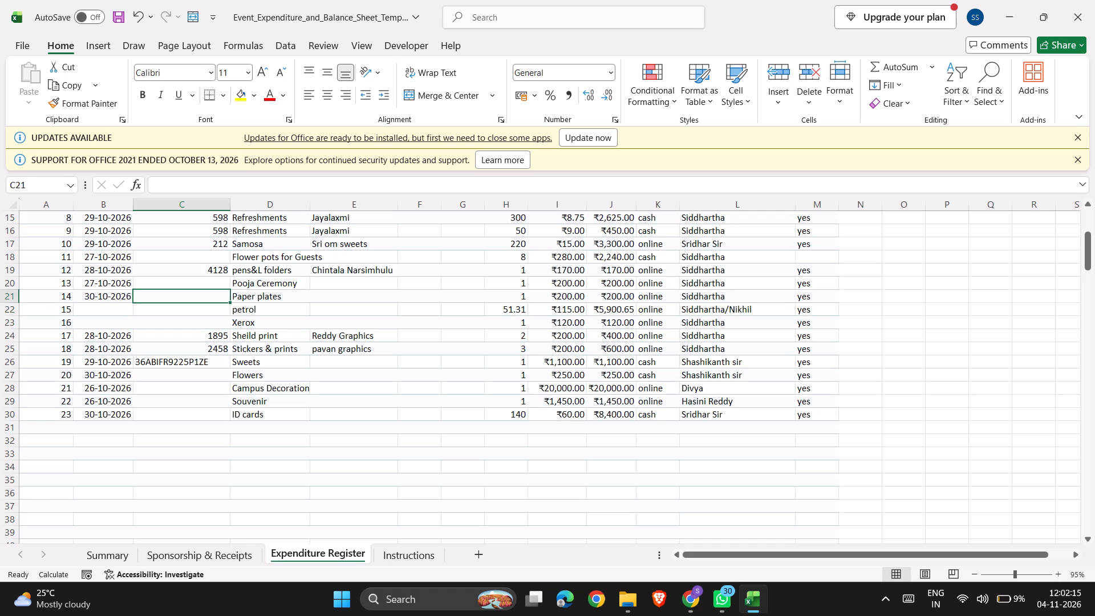
click(205, 286)
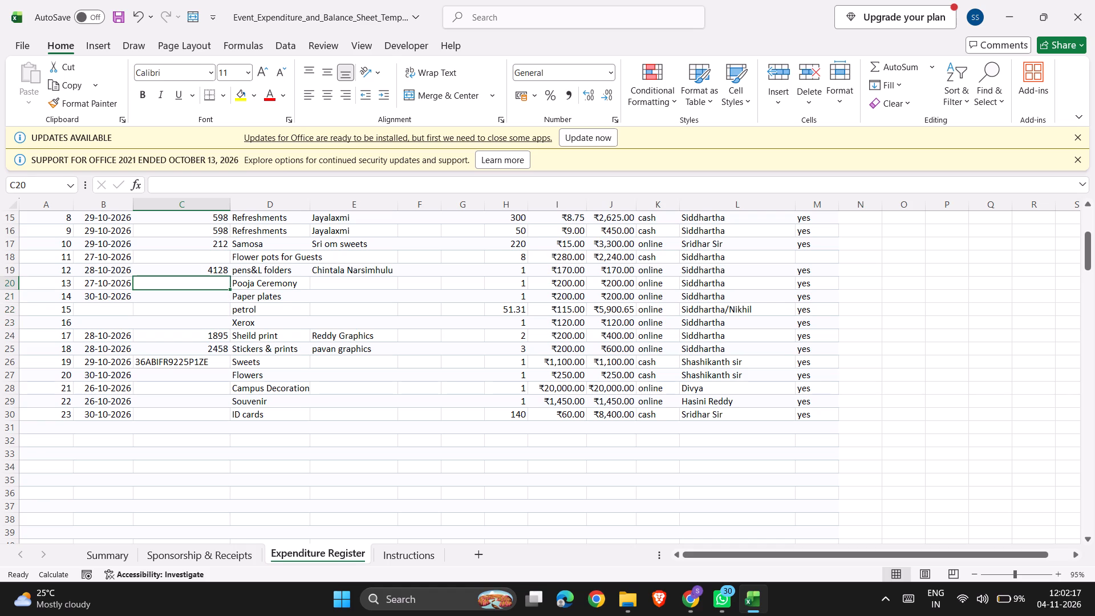
click(213, 253)
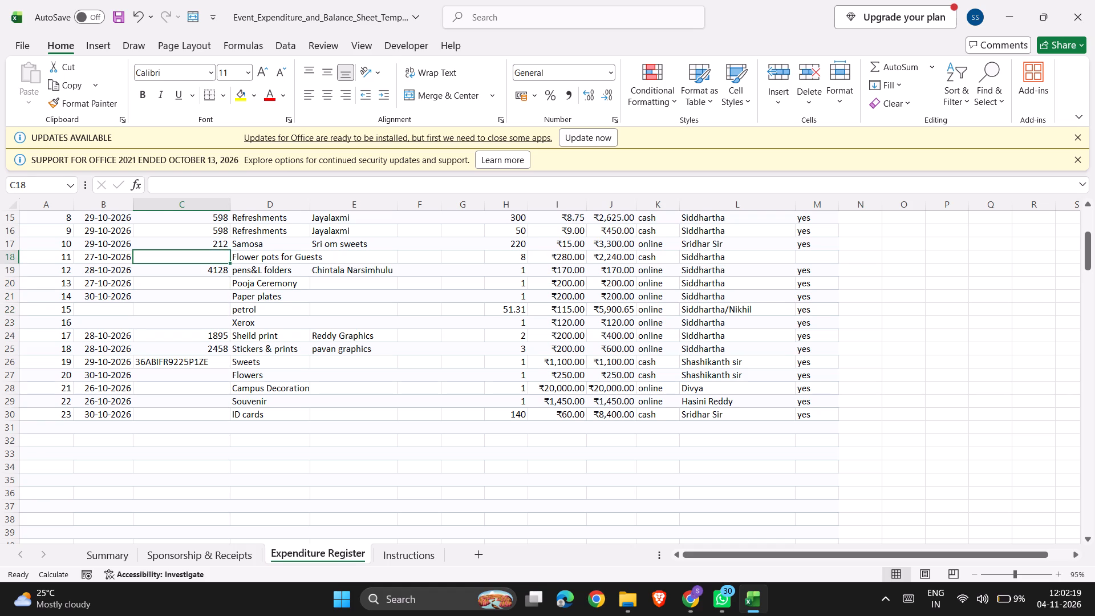
scroll(218, 304, up, 7)
scroll(218, 307, down, 5)
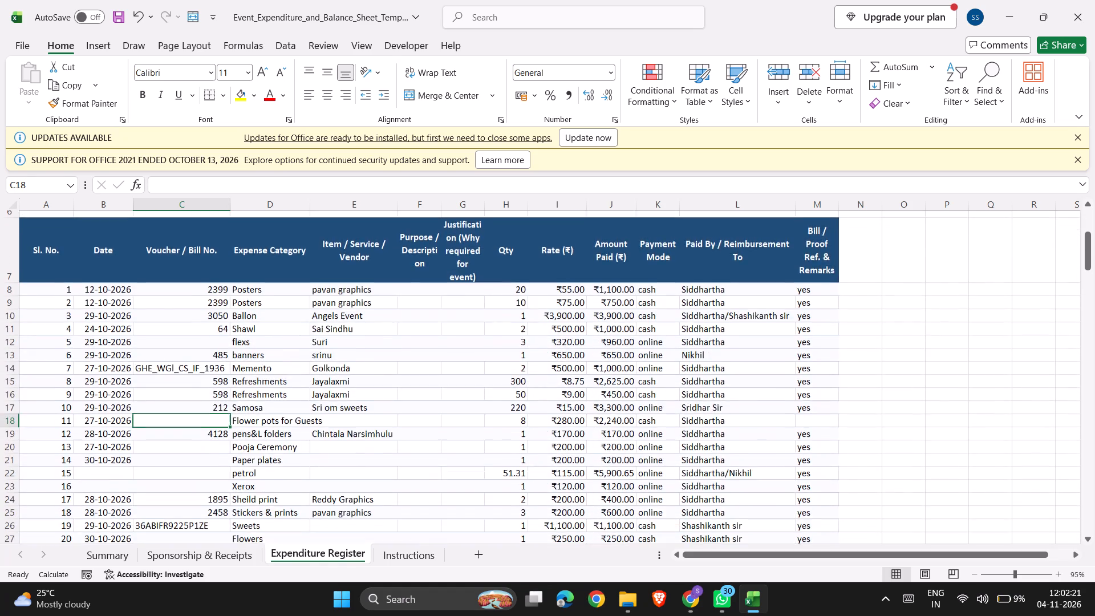
scroll(218, 307, down, 1)
click(211, 274)
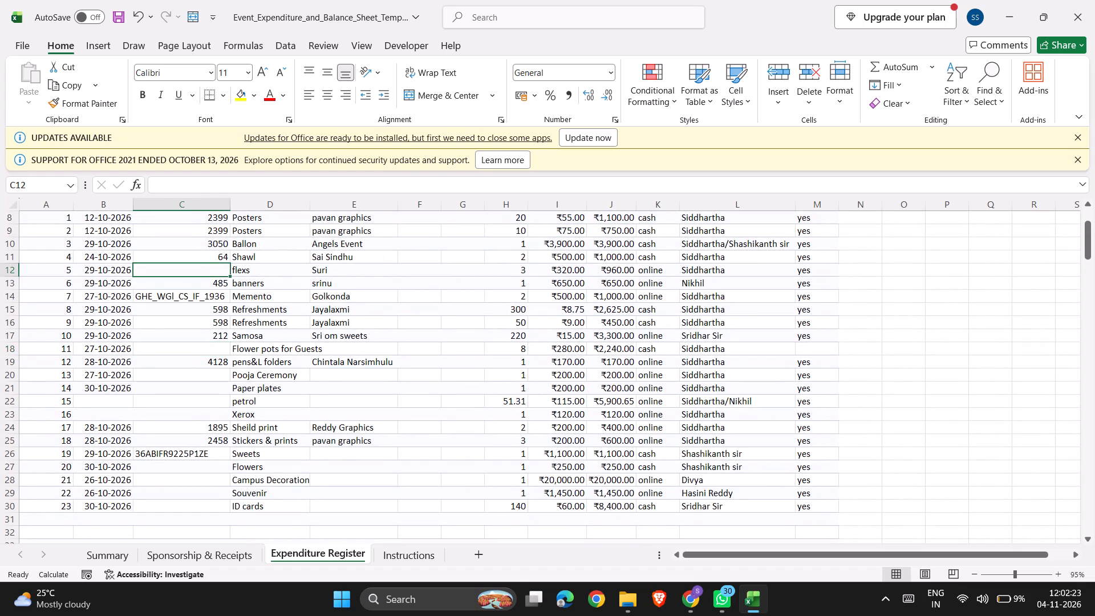
click(217, 351)
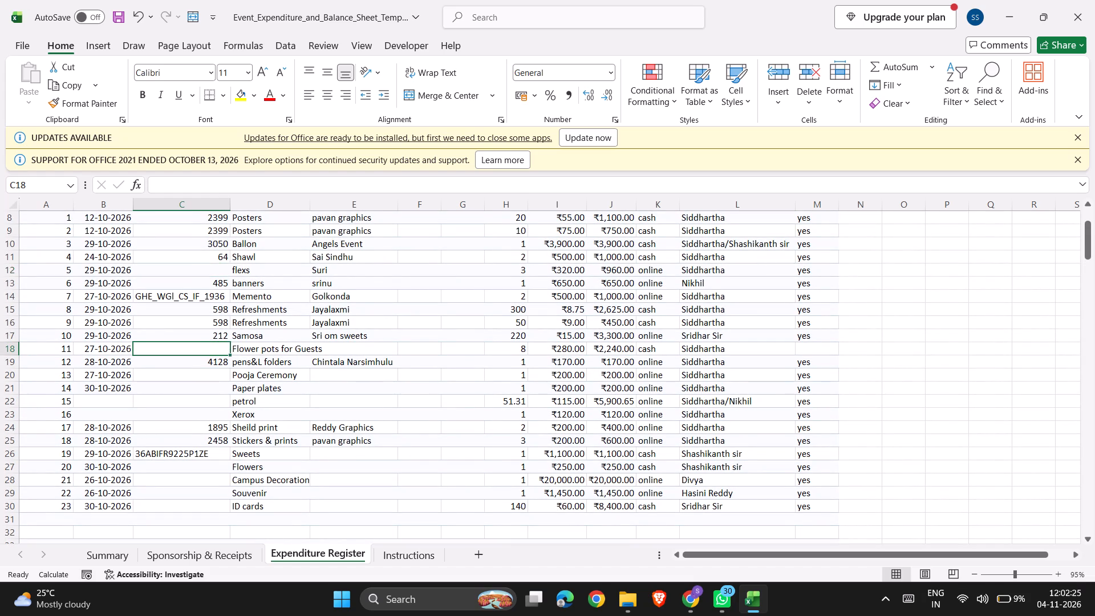
click(217, 376)
click(218, 395)
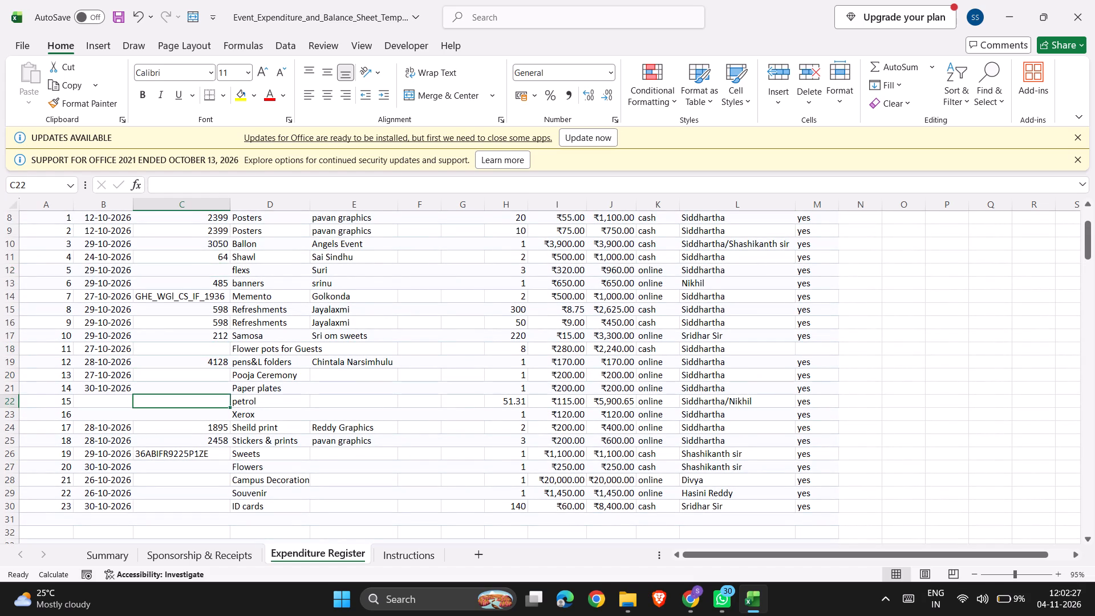
click(218, 389)
click(217, 415)
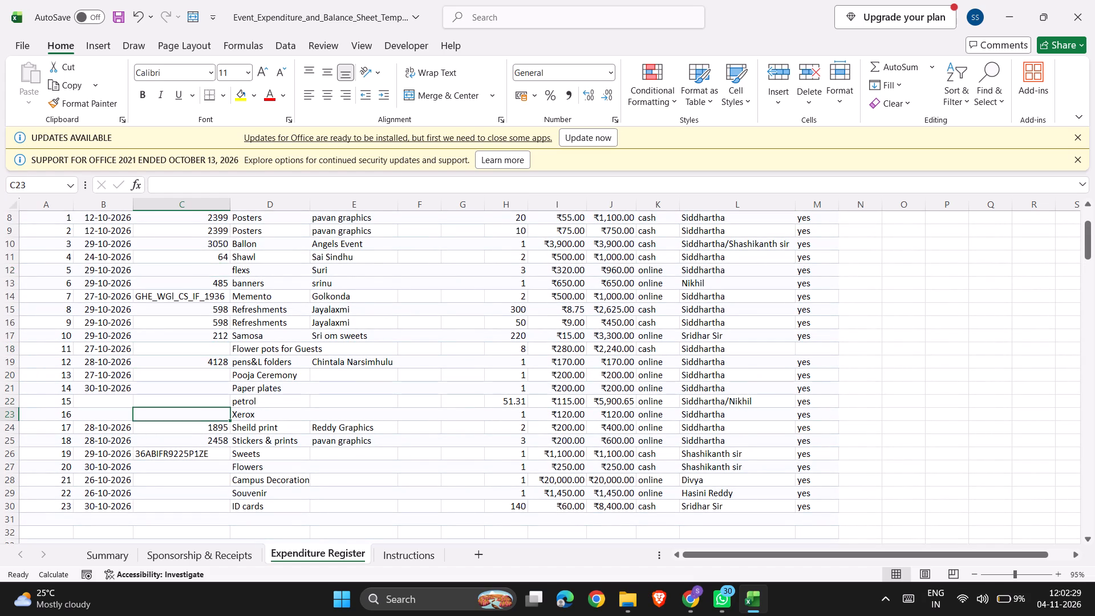
click(211, 468)
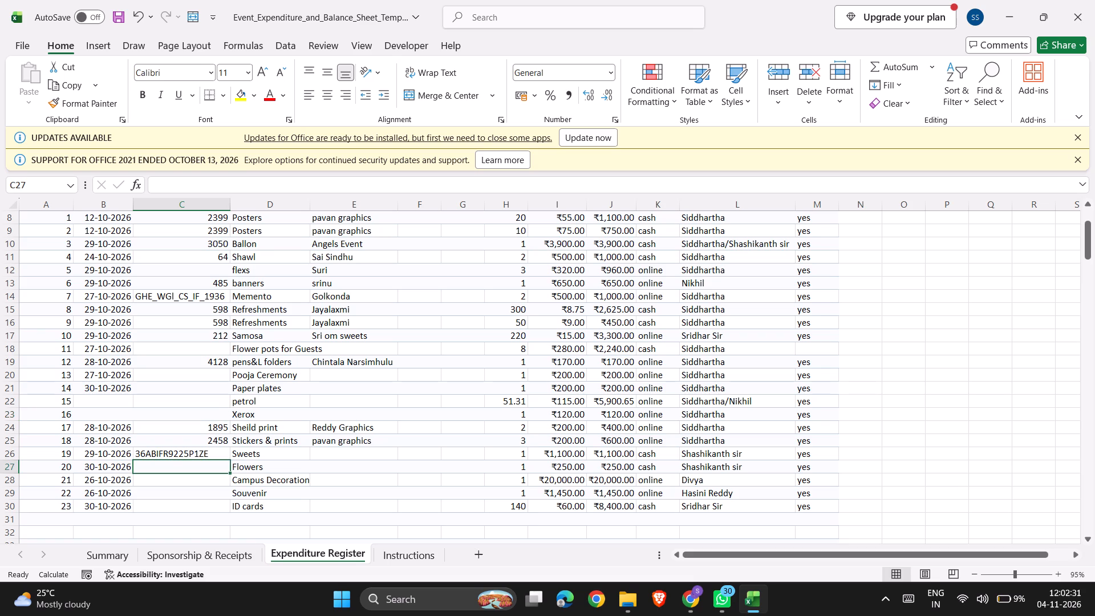
click(212, 487)
click(213, 480)
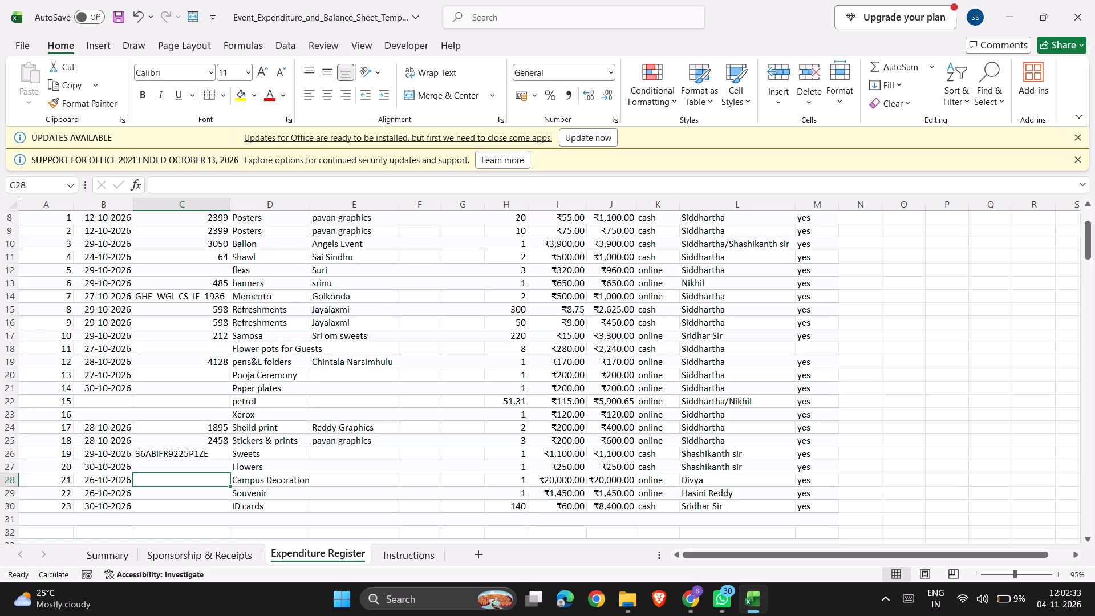
click(213, 503)
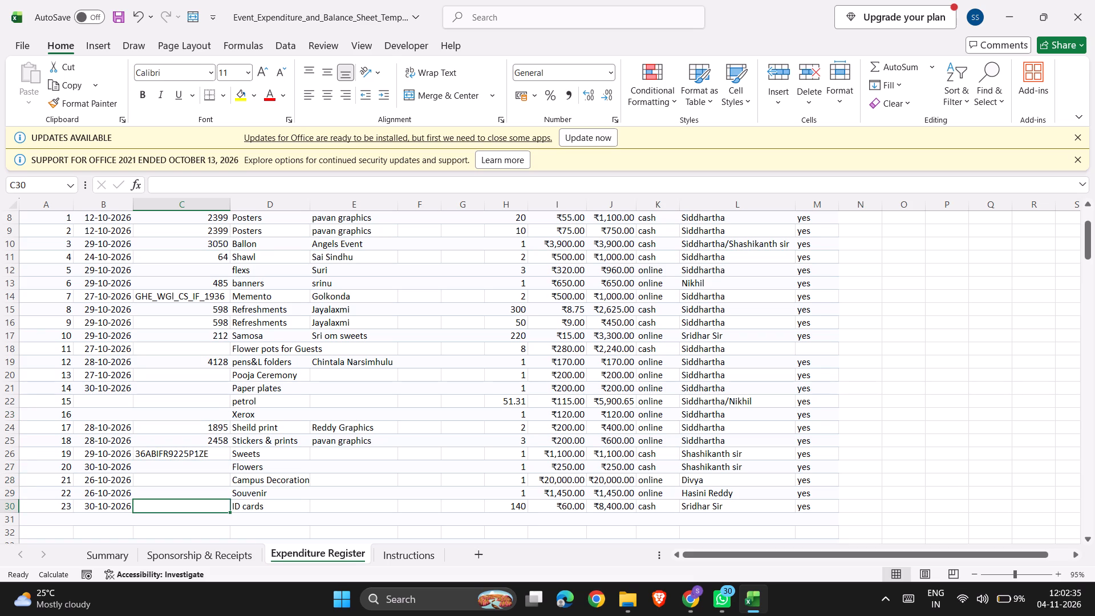
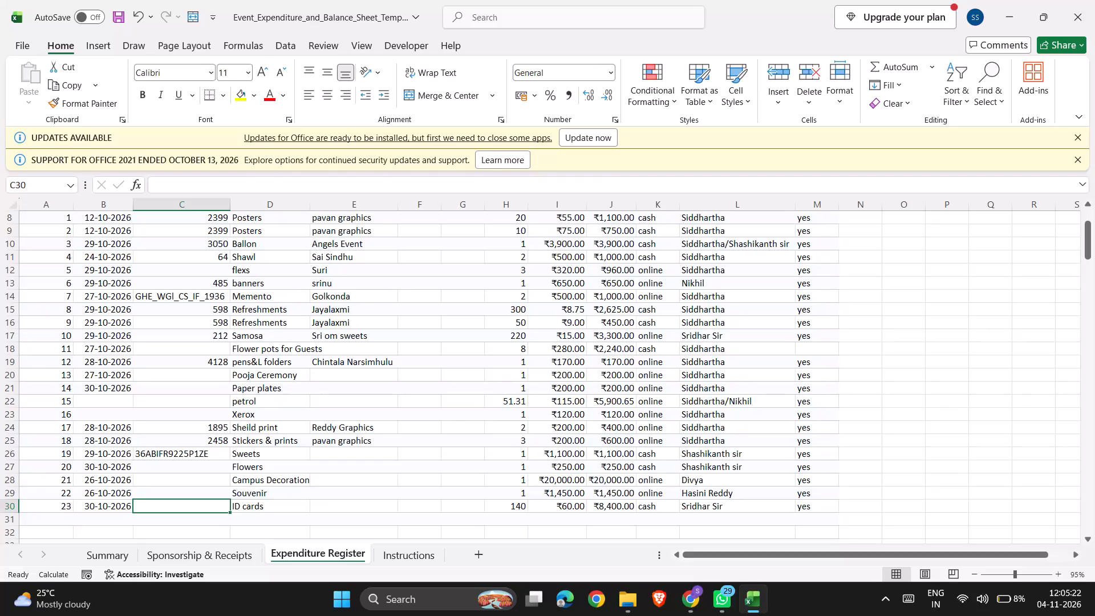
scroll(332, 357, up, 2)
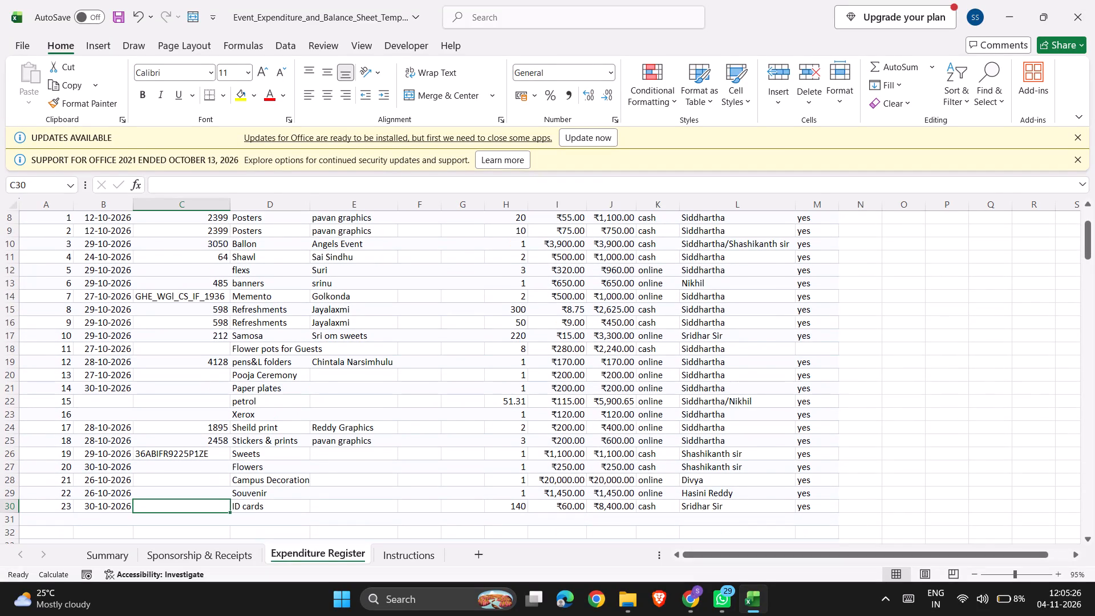
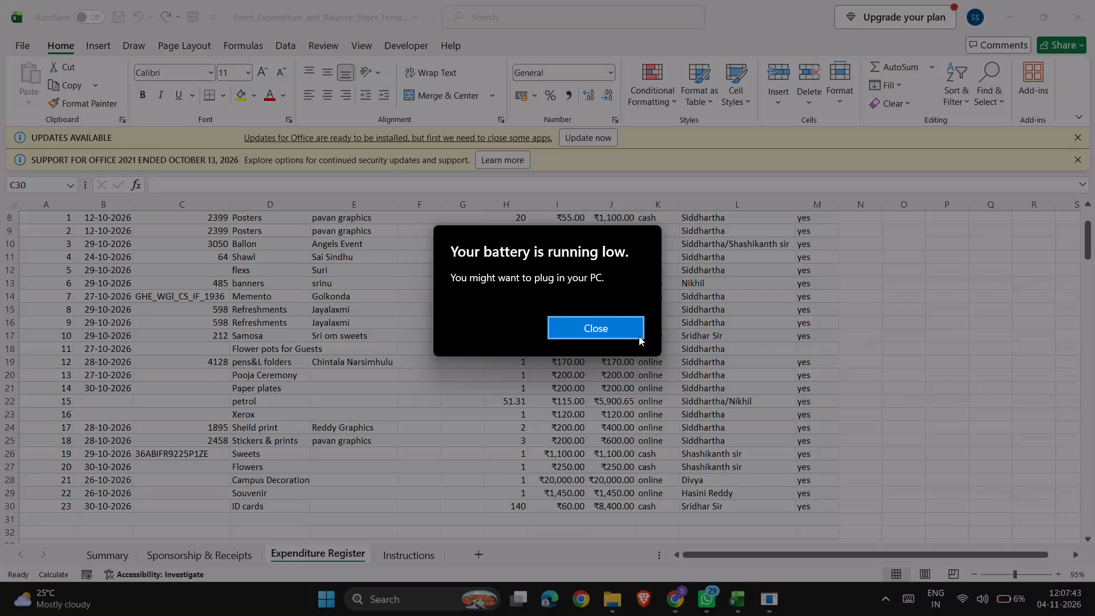
Dismiss the low-battery notice and enter voucher number 598 for the Paper plates expense in the Expenditure Register.
click(637, 334)
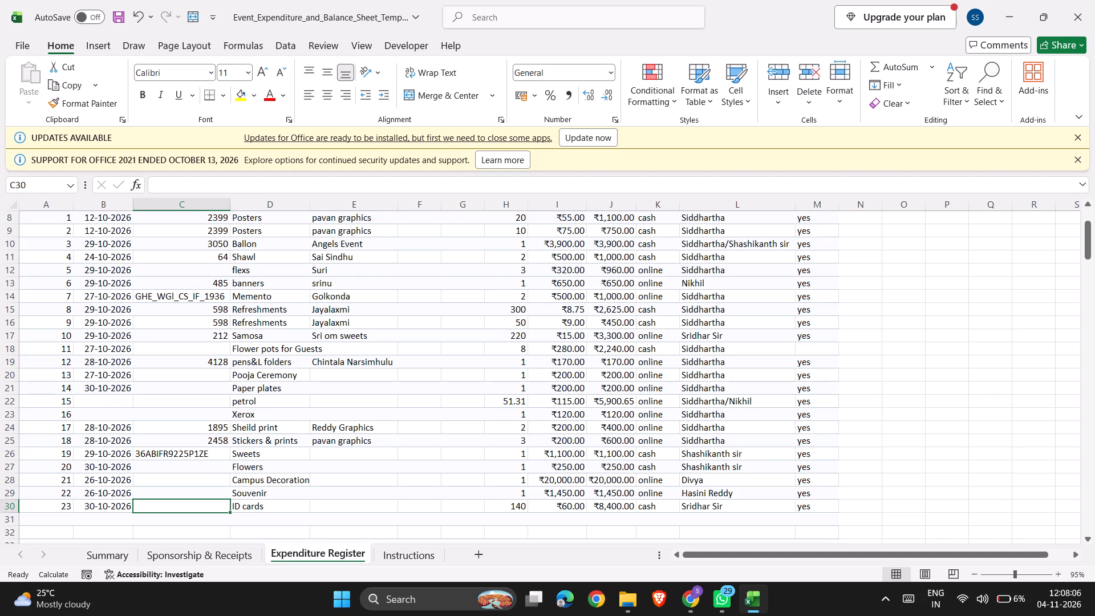
click(207, 388)
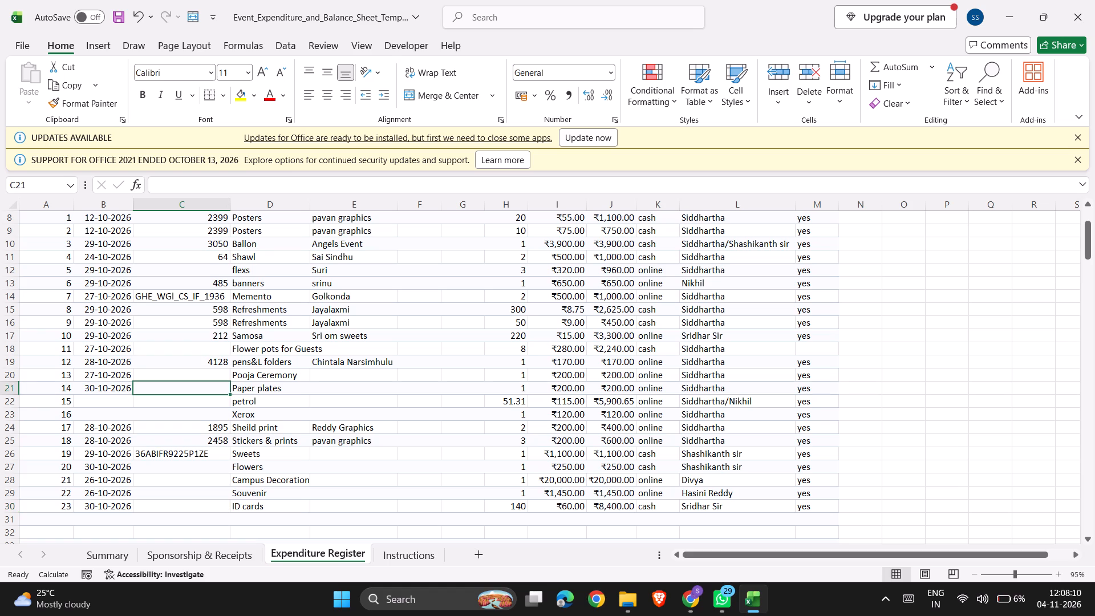
text(598)
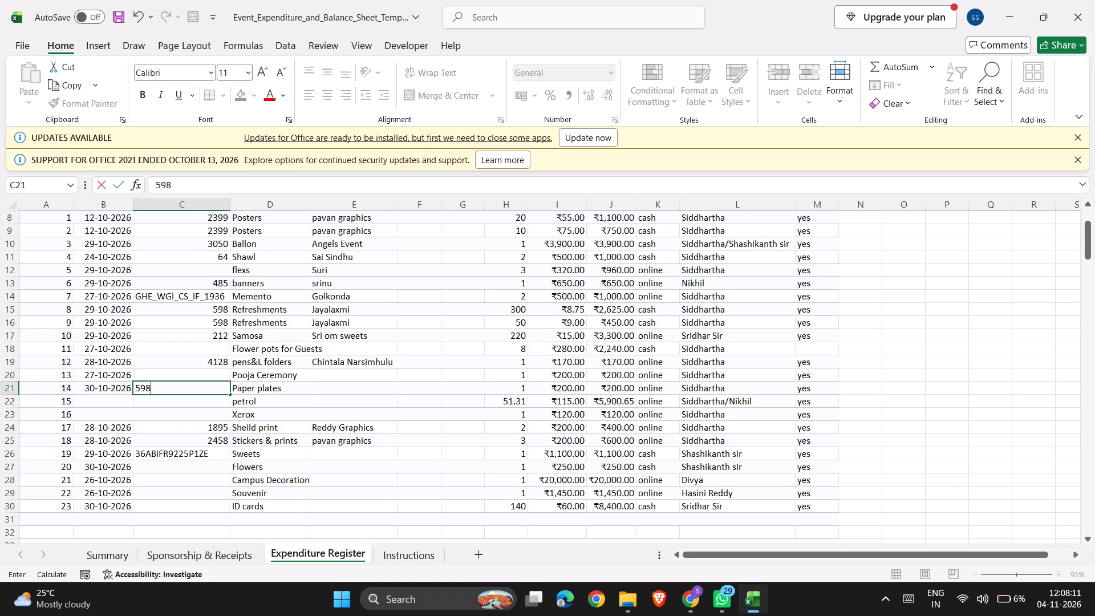
click(210, 375)
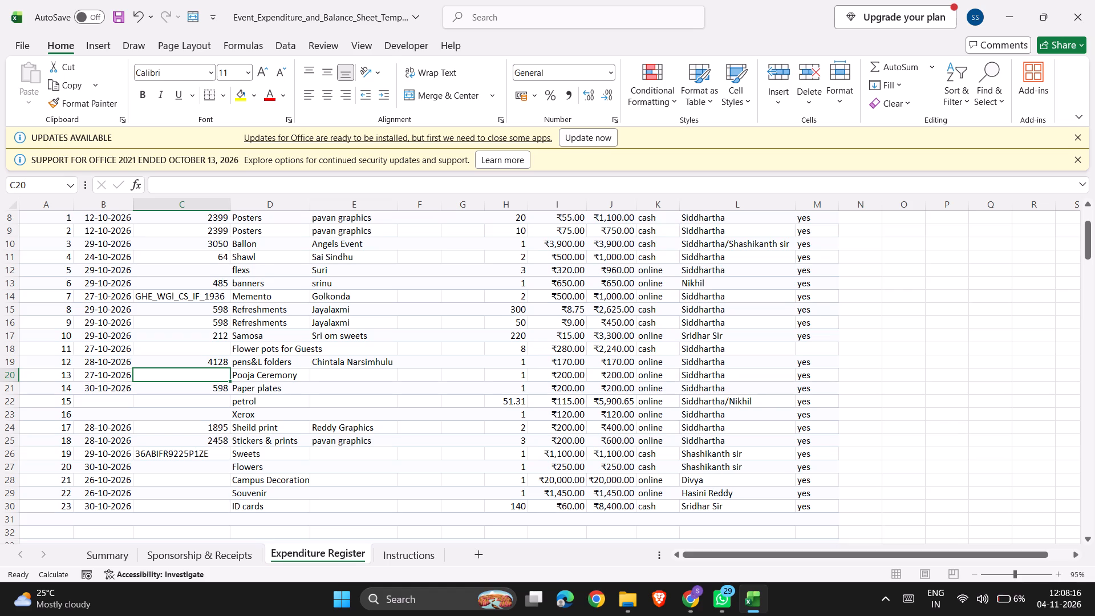
Enter voucher number 1148 for the ID cards expense in row 30.
scroll(351, 400, down, 1)
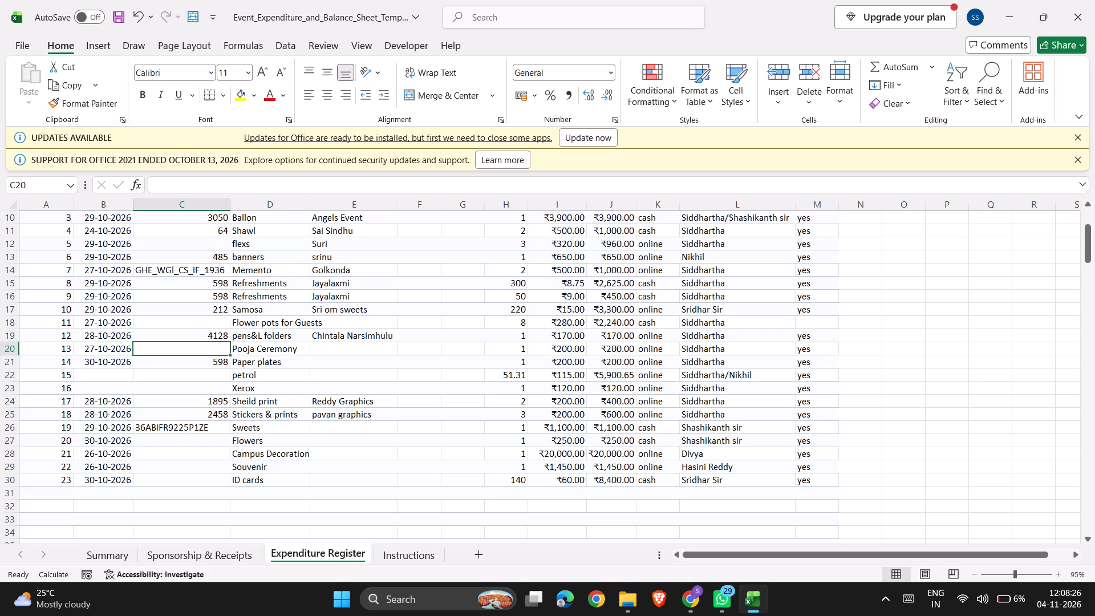
click(198, 478)
text(1148)
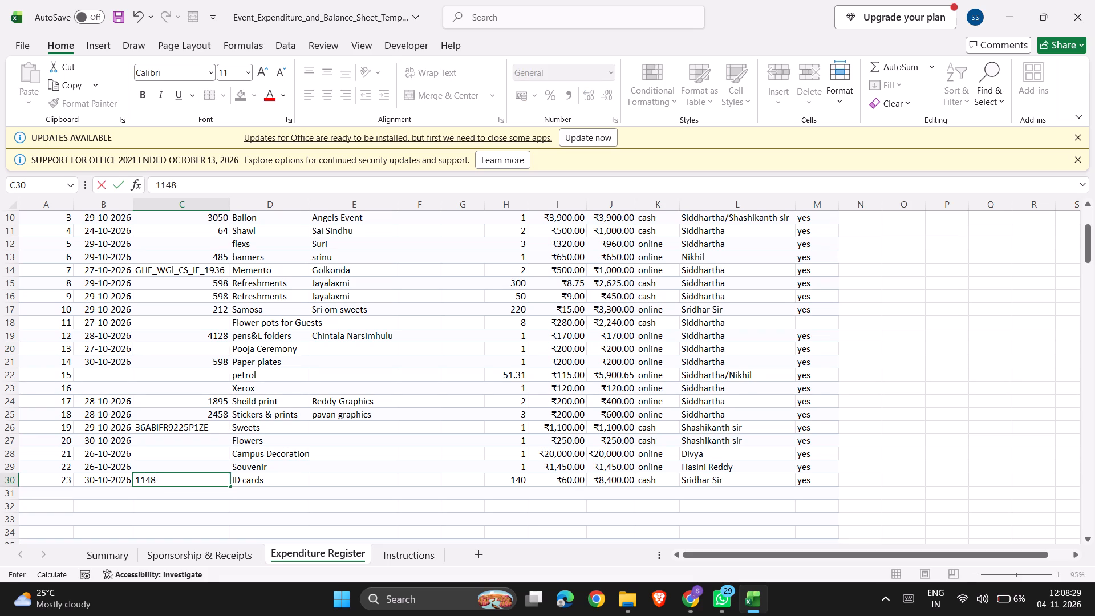
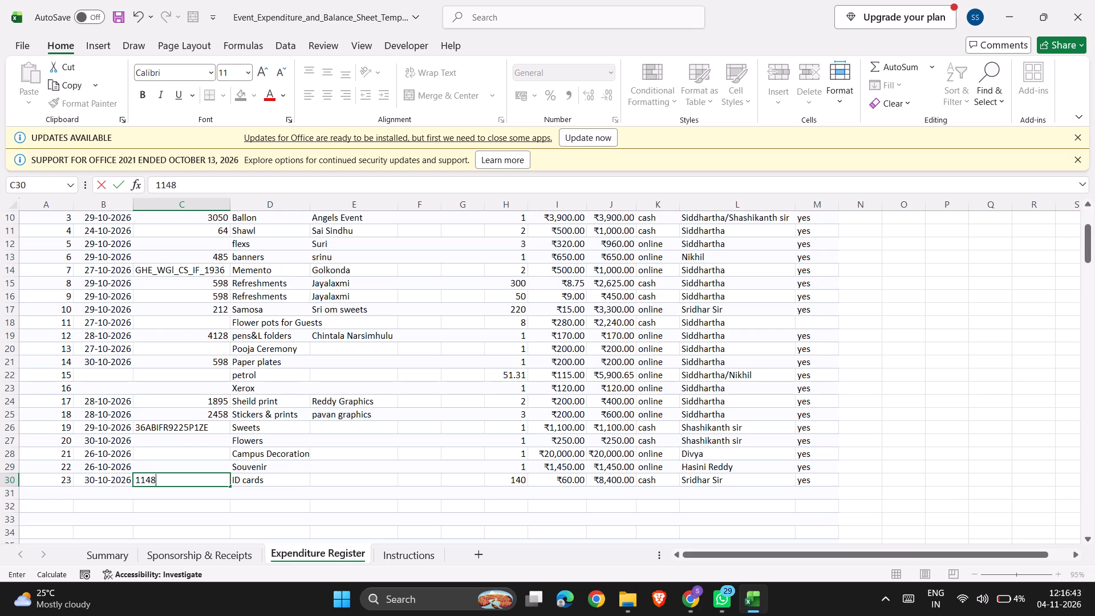
Switch to the Summary sheet to check the event's financial statement and balance.
click(119, 551)
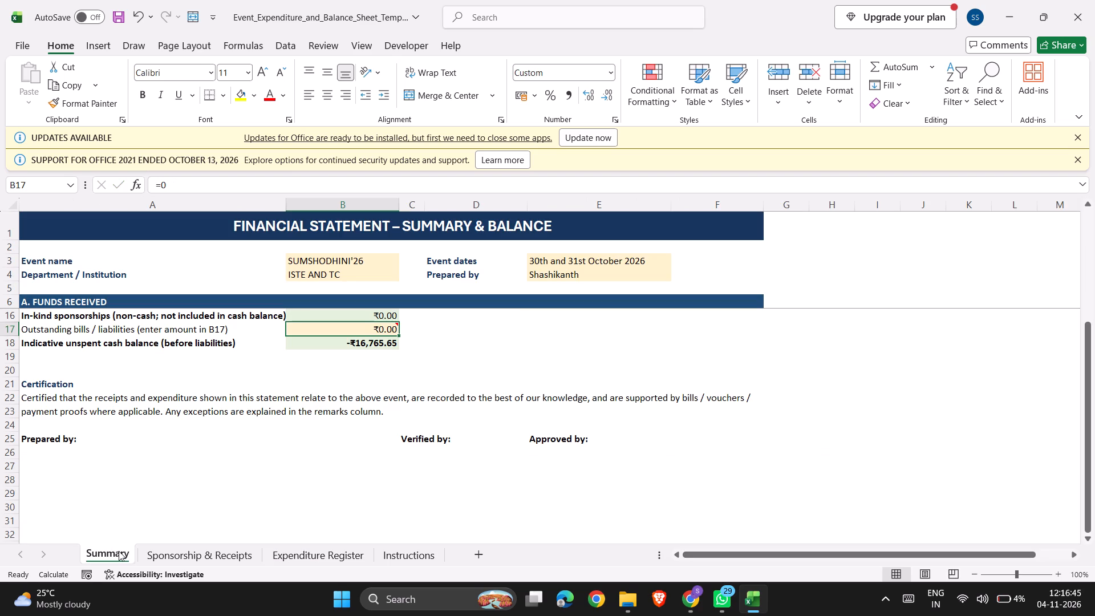
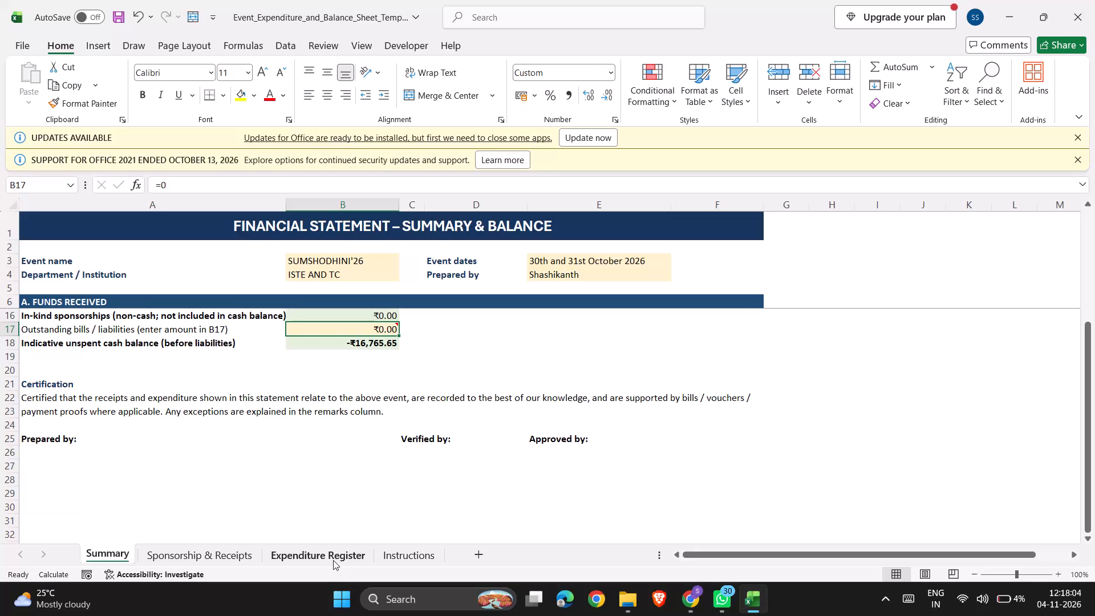
Delete the entire row of the flexs expense, serial number 5 dated 29-10-2026, from the Expenditure Register sheet.
click(333, 560)
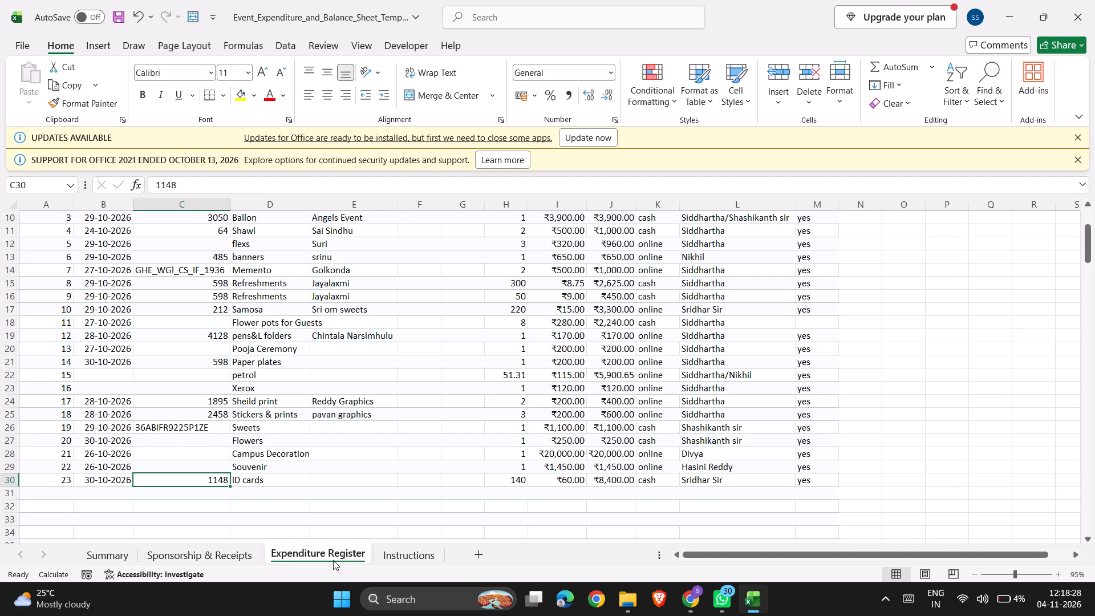
click(571, 273)
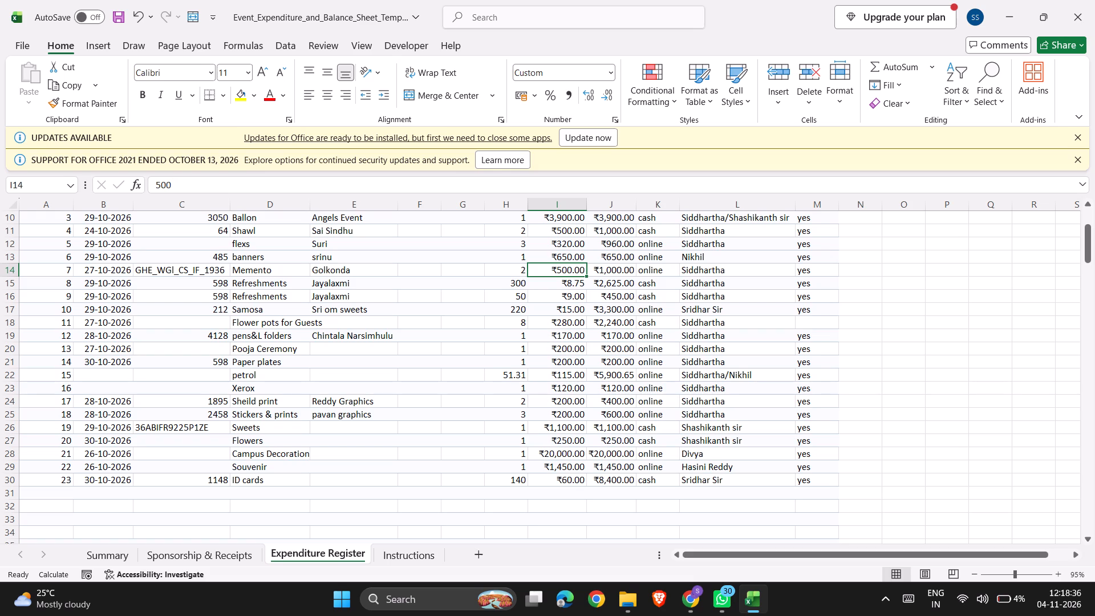
click(65, 246)
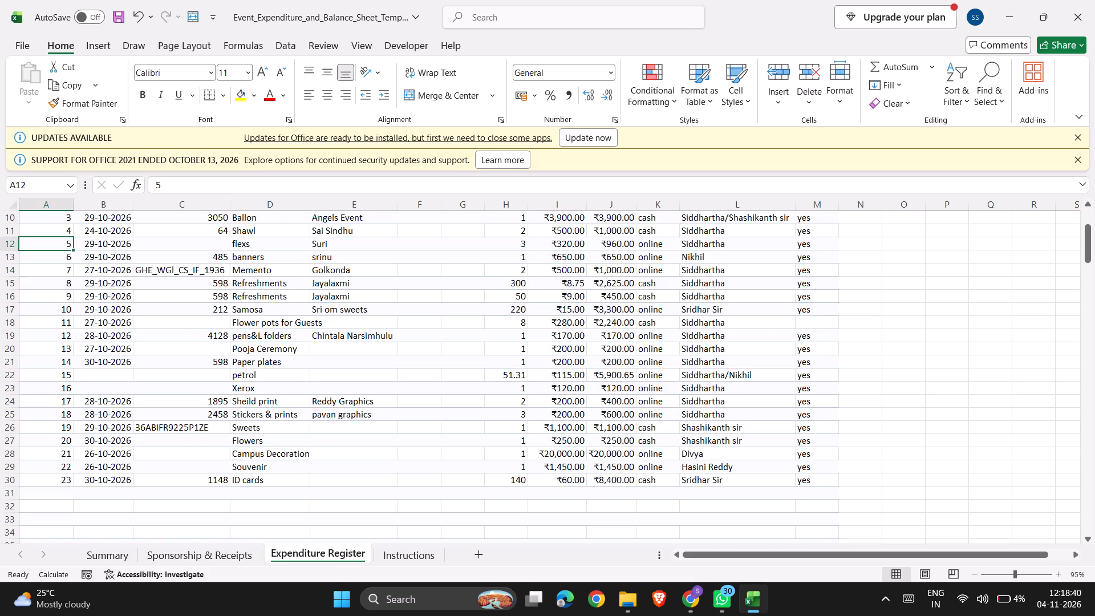
key(ctrl+Right)
key(ctrl+Right)
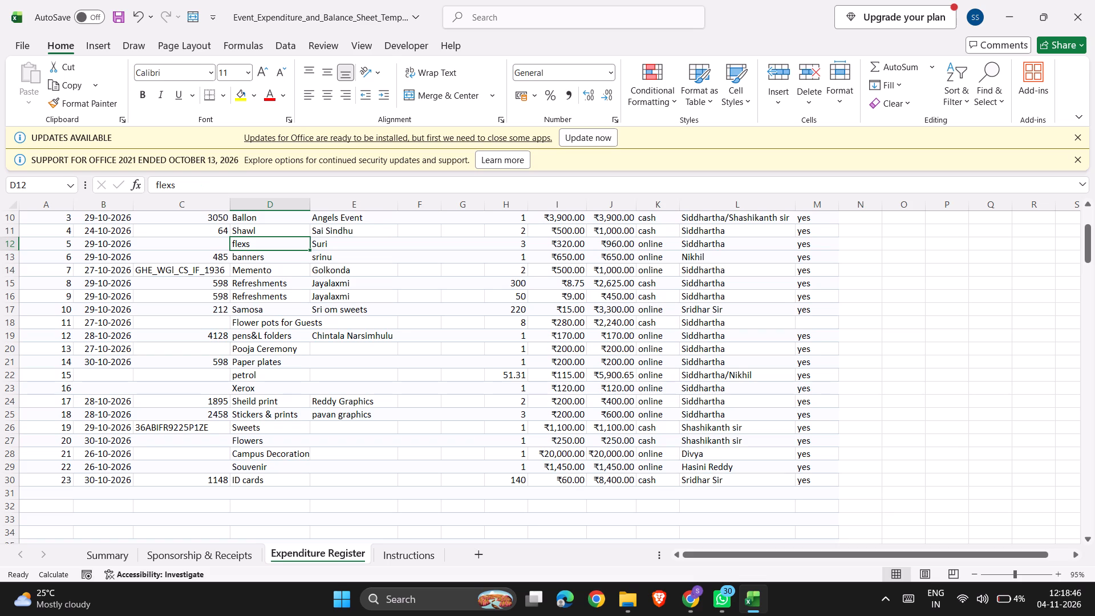
key(Left)
key(Left)
key(Left)
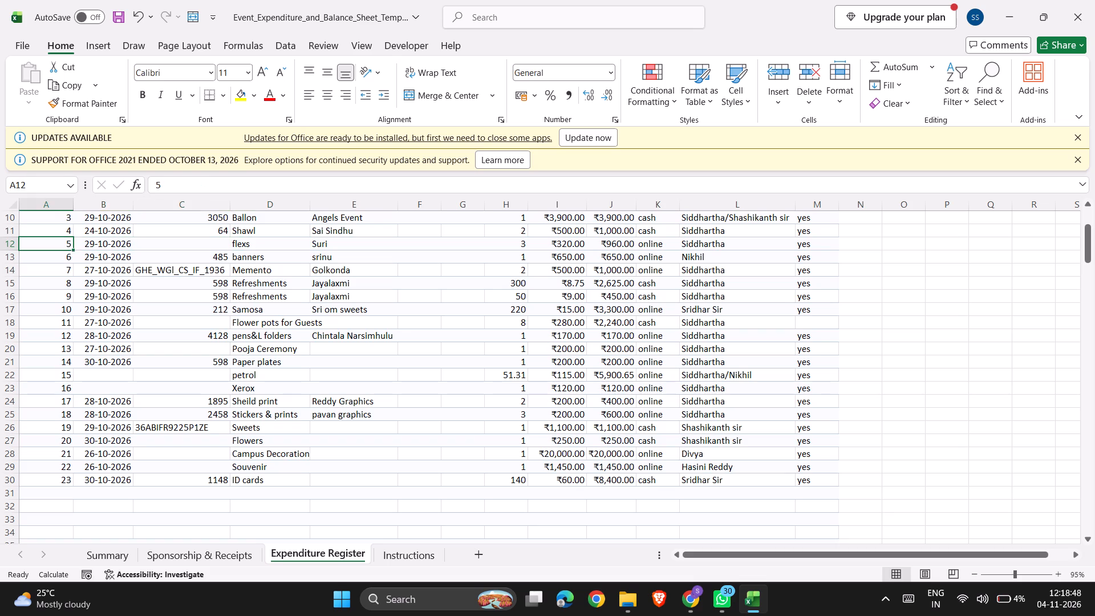
key(shift+Right)
key(shift+Right)
key(shift+Right)
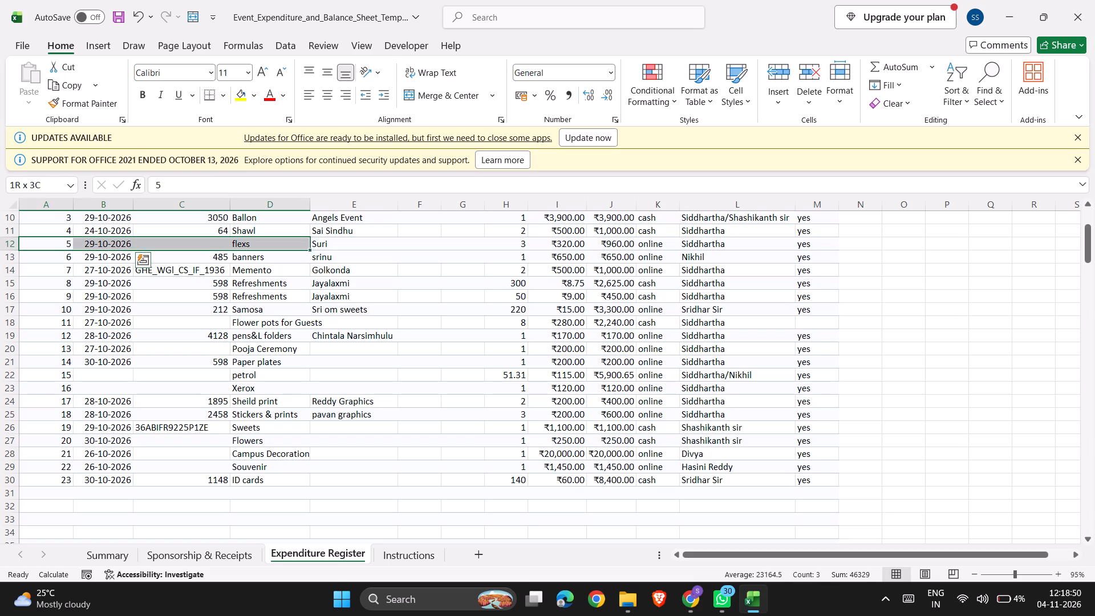
key(shift+Right)
key(shift+Right)
key(shift+Right)
key(shift+Right)
key(shift+Right)
key(shift+Right)
key(shift+Right)
key(shift+Right)
key(shift+Right)
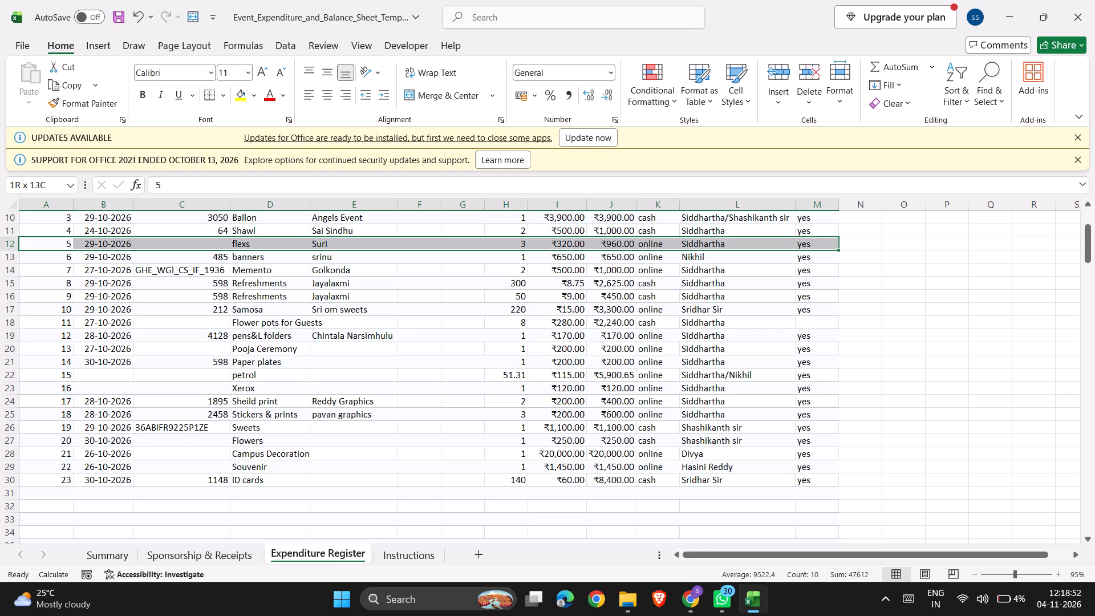
right_click(65, 246)
click(96, 289)
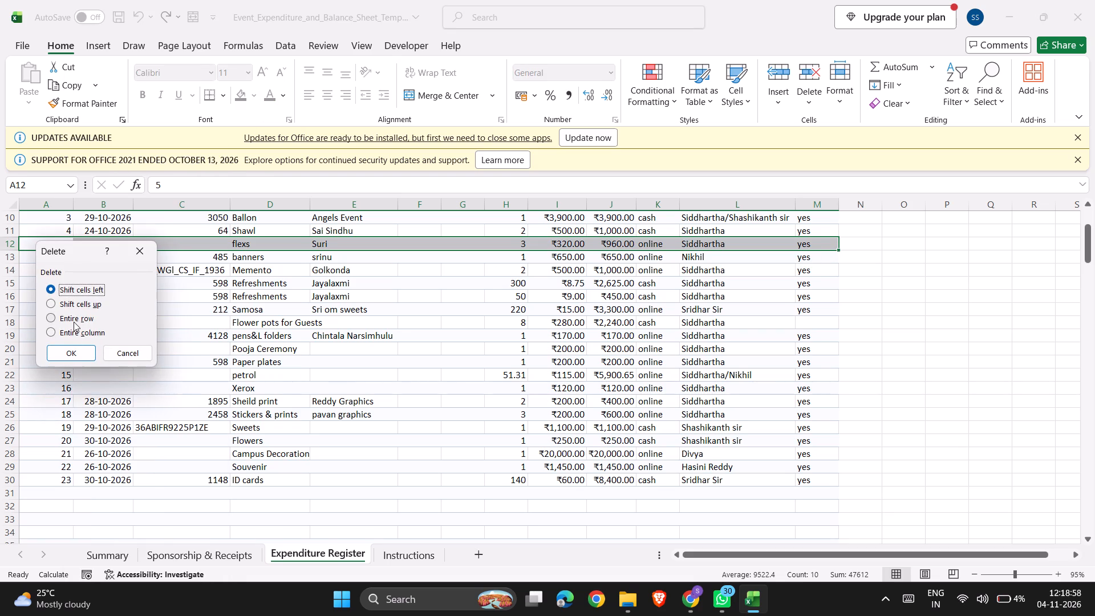
click(75, 321)
click(70, 352)
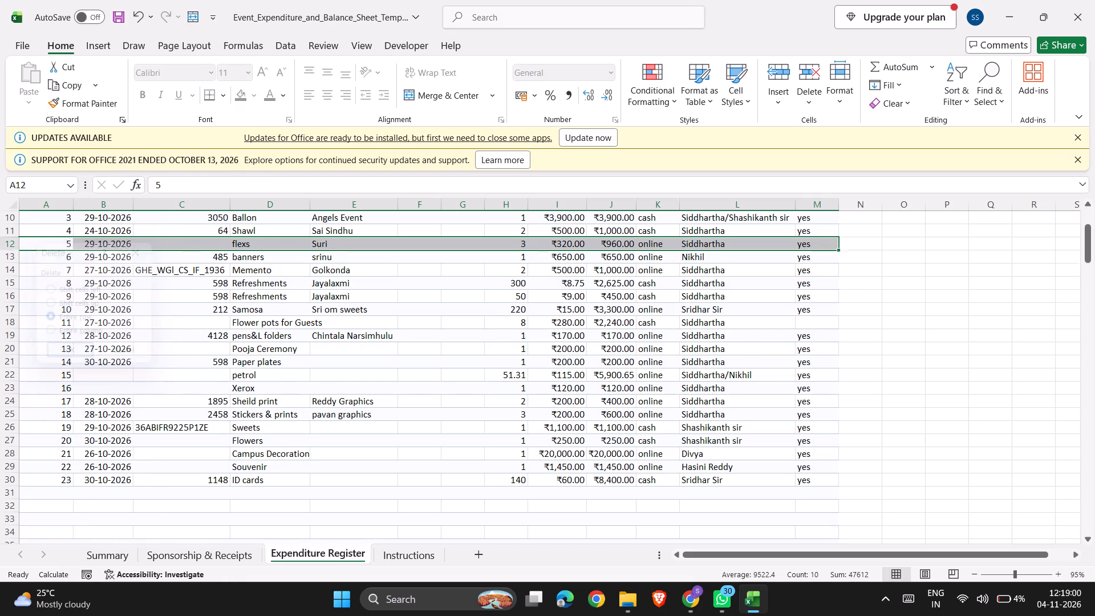
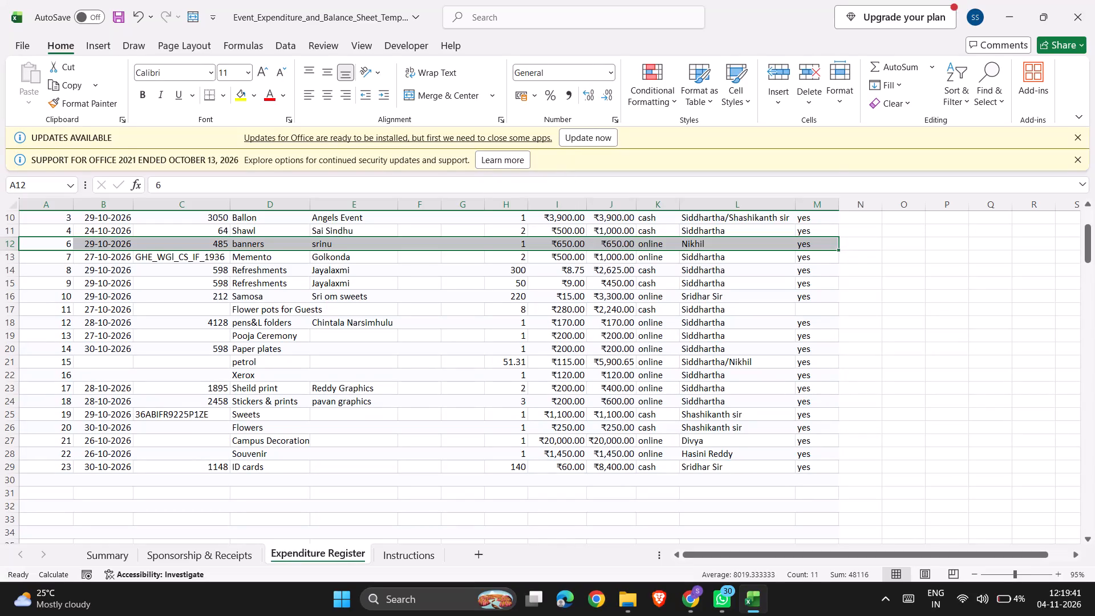
Correct the banners expense in the Expenditure Register to a quantity of 4 at a unit rate of 412.5.
click(521, 242)
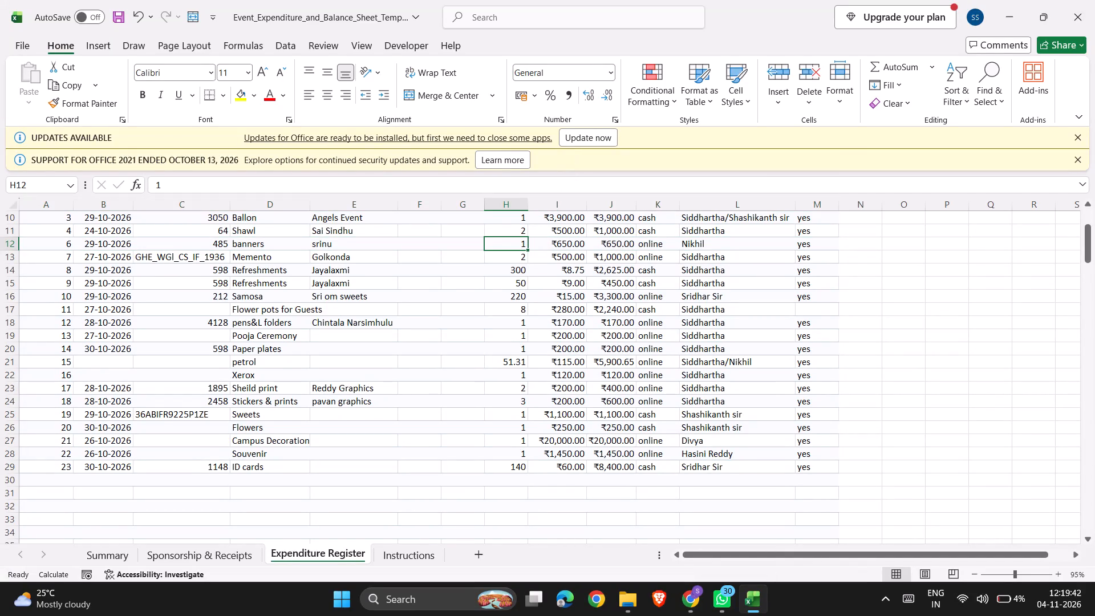
key(BackSpace)
key(4)
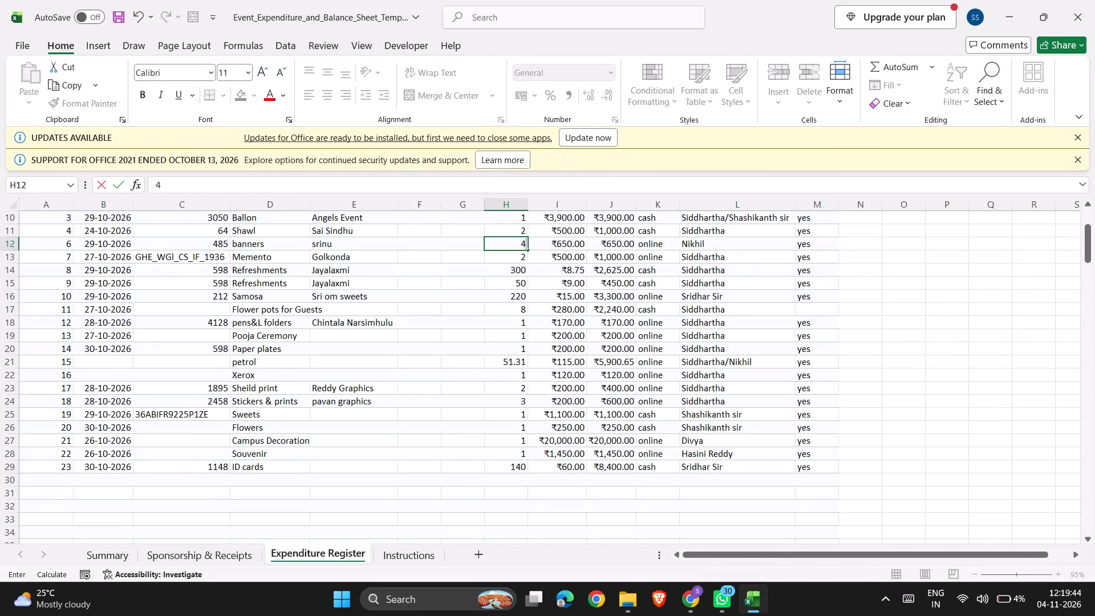
click(557, 246)
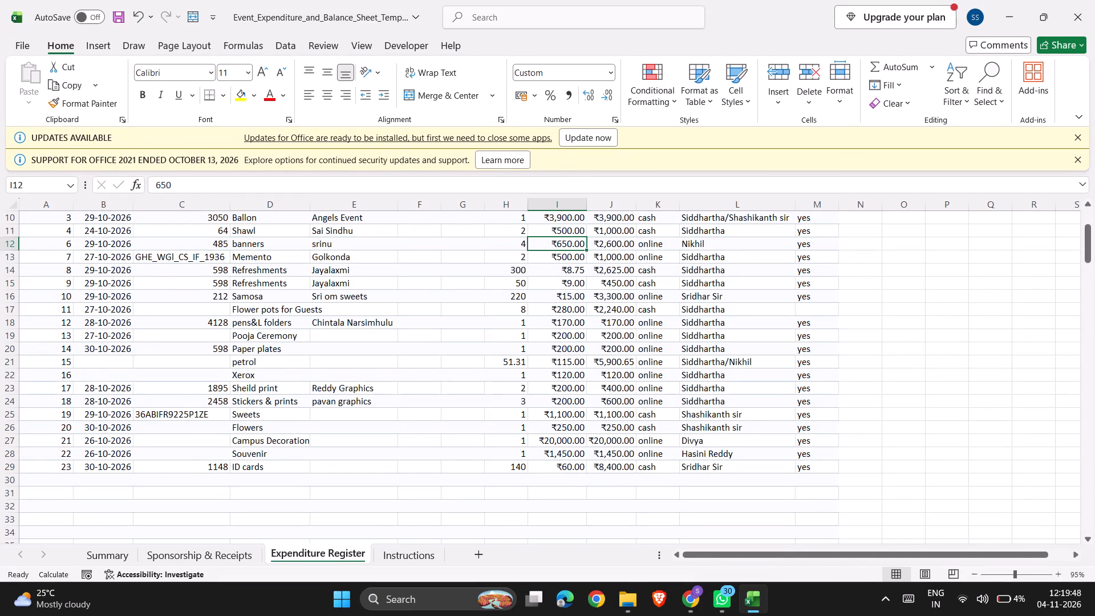
click(548, 247)
key(BackSpace)
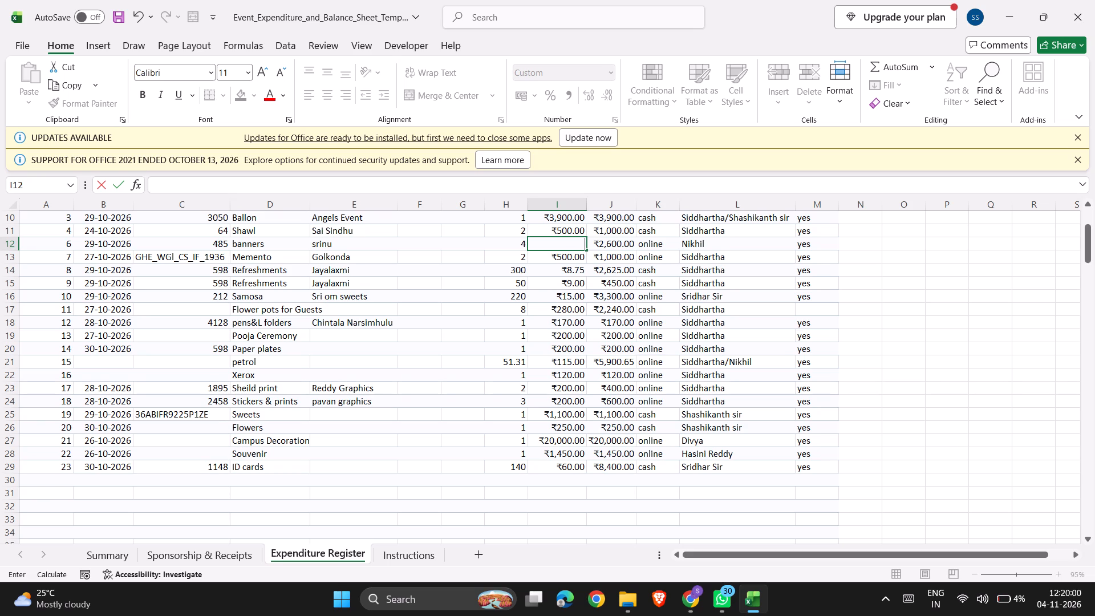
text(412.5)
key(Down)
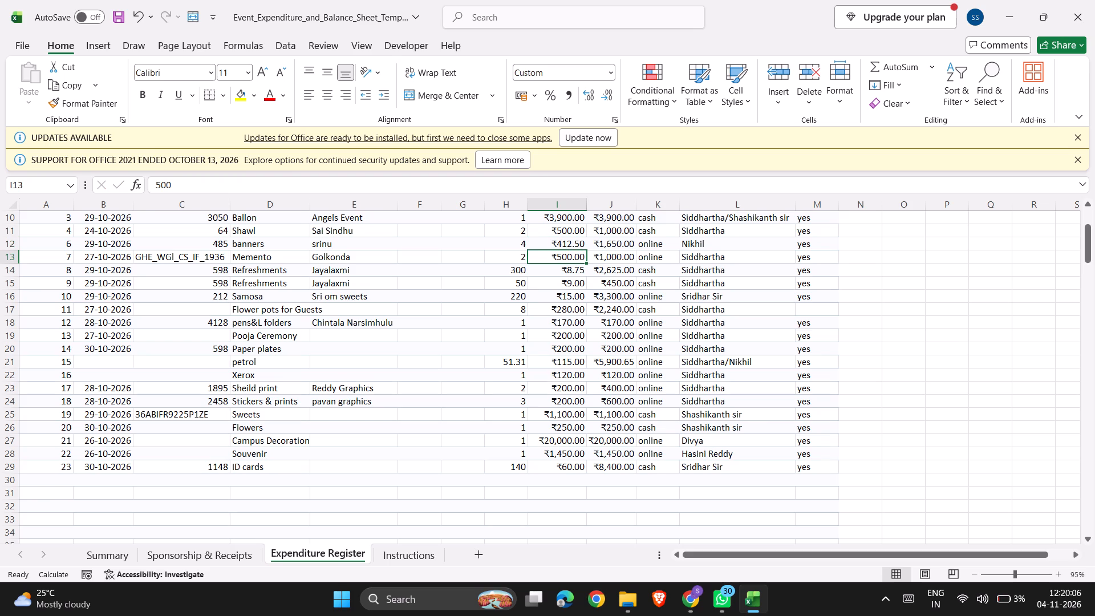
Check the indicative unspent cash balance on the Summary sheet and return to the Expenditure Register.
drag(94, 542, 95, 557)
click(95, 557)
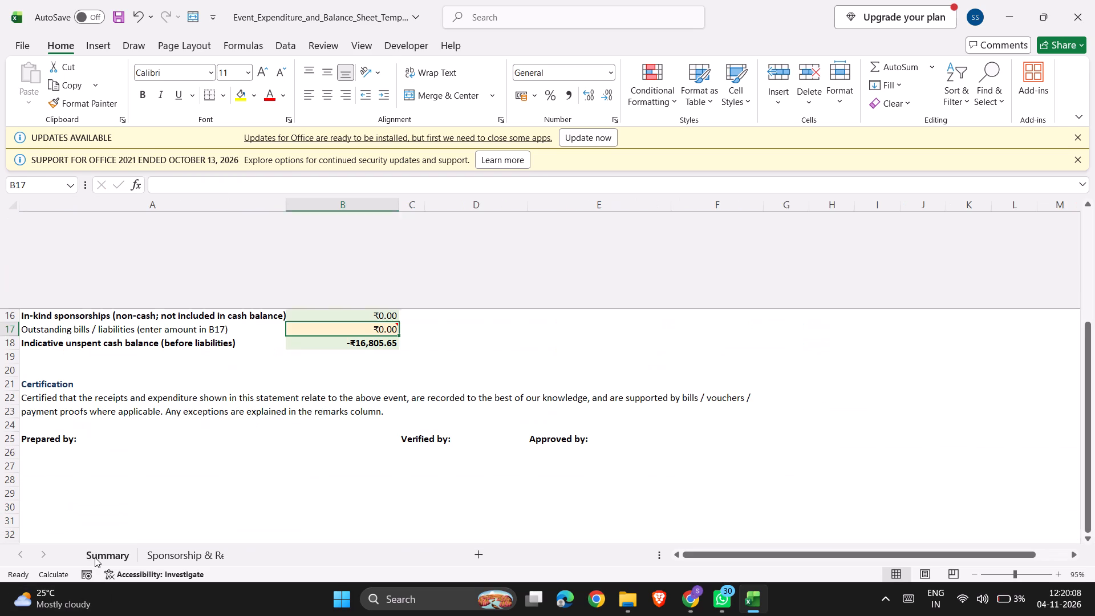
click(348, 553)
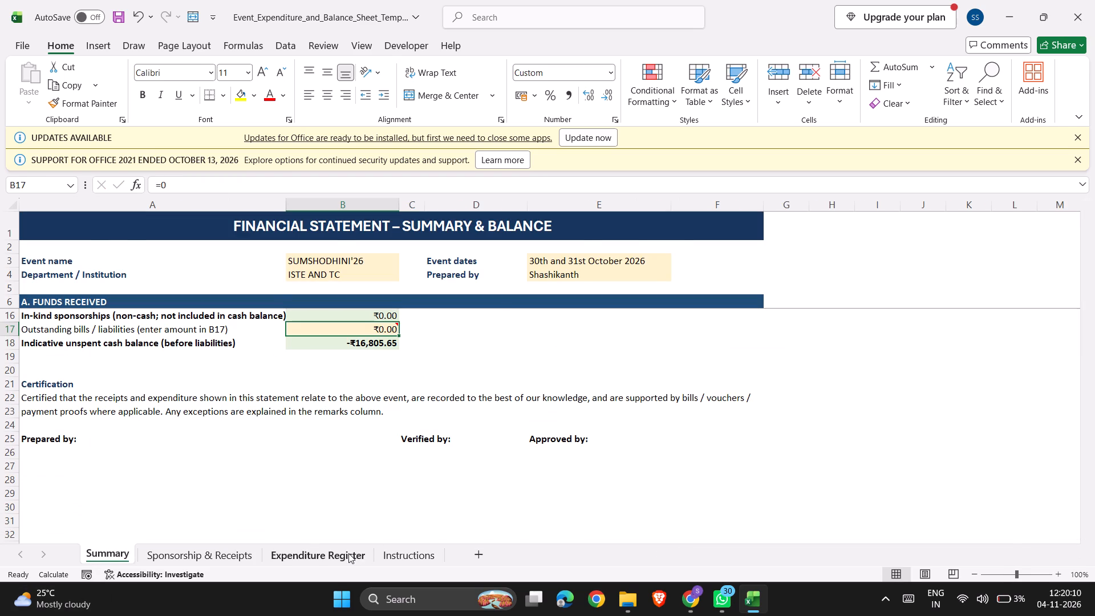
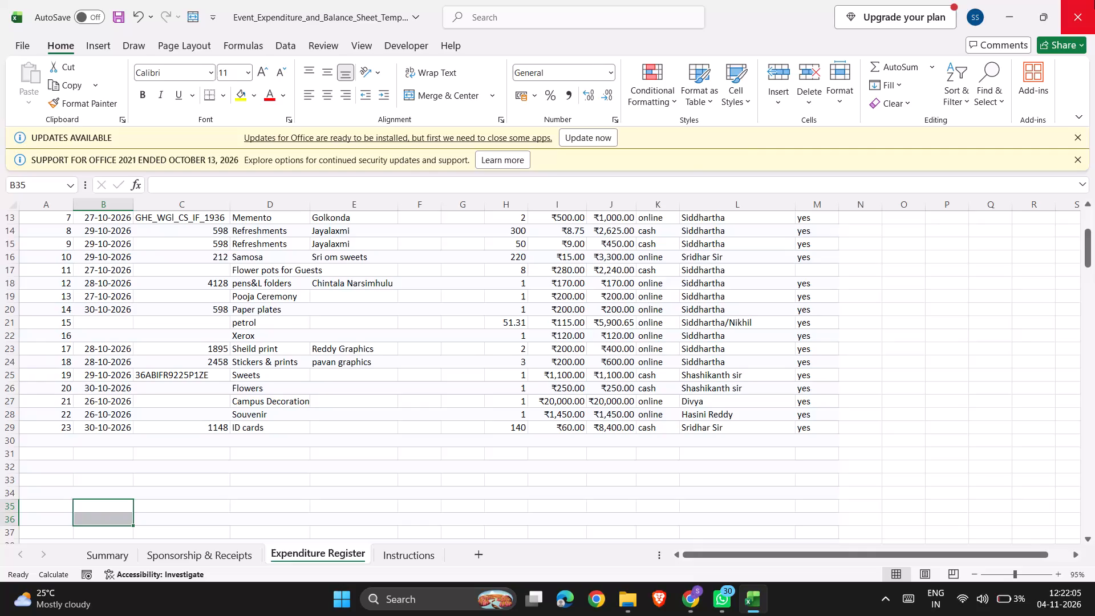
Review all expense rows in the Expenditure Register, from the column headings to the ID cards entry.
scroll(611, 210, up, 1)
scroll(611, 210, down, 1)
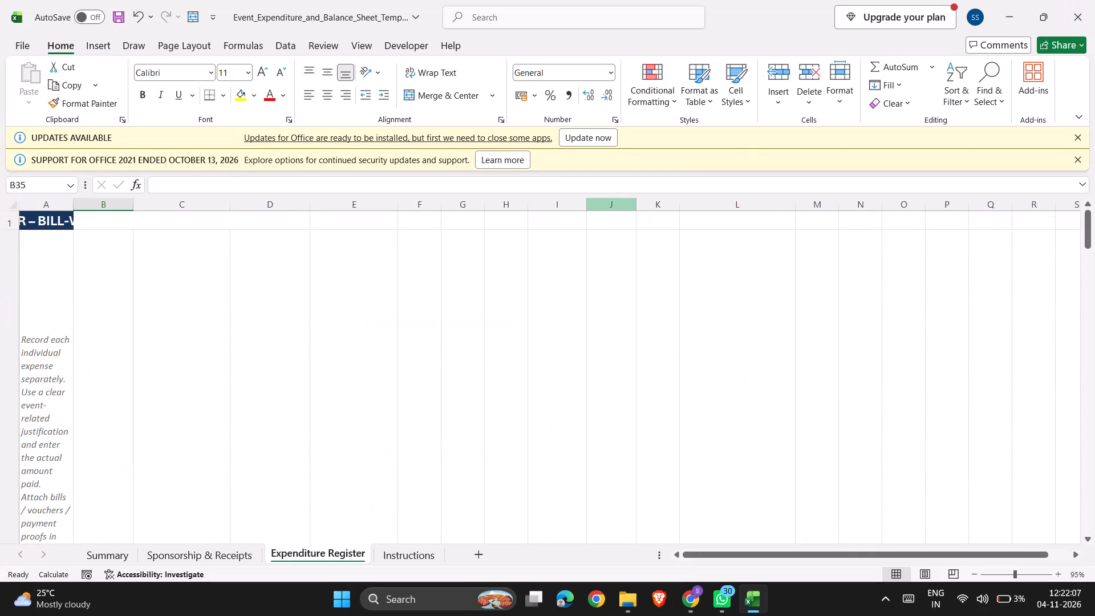
scroll(611, 210, down, 1)
scroll(555, 278, down, 1)
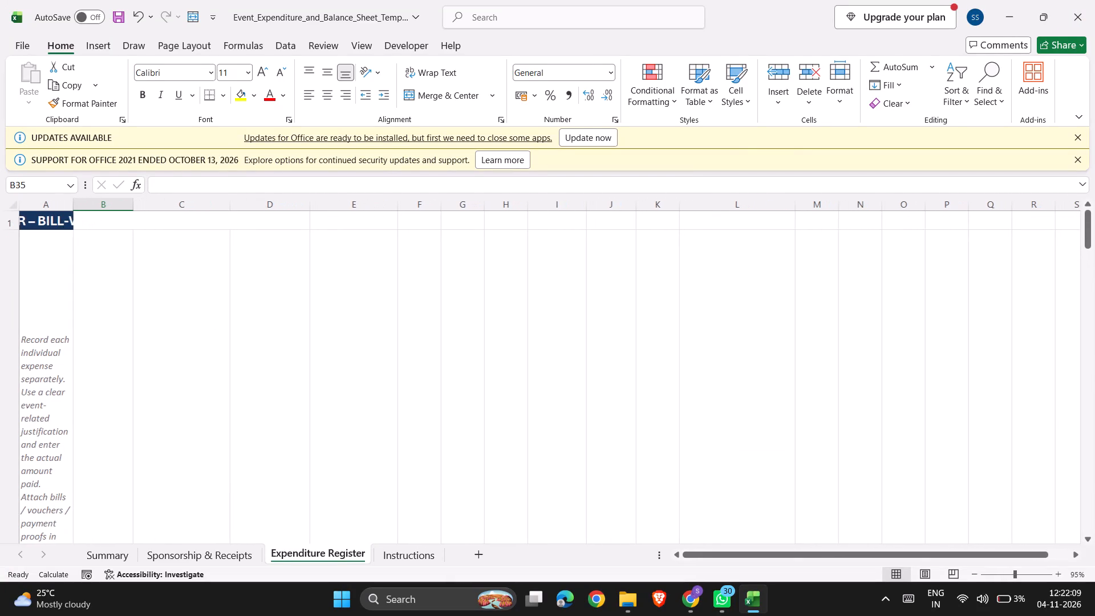
scroll(555, 278, down, 5)
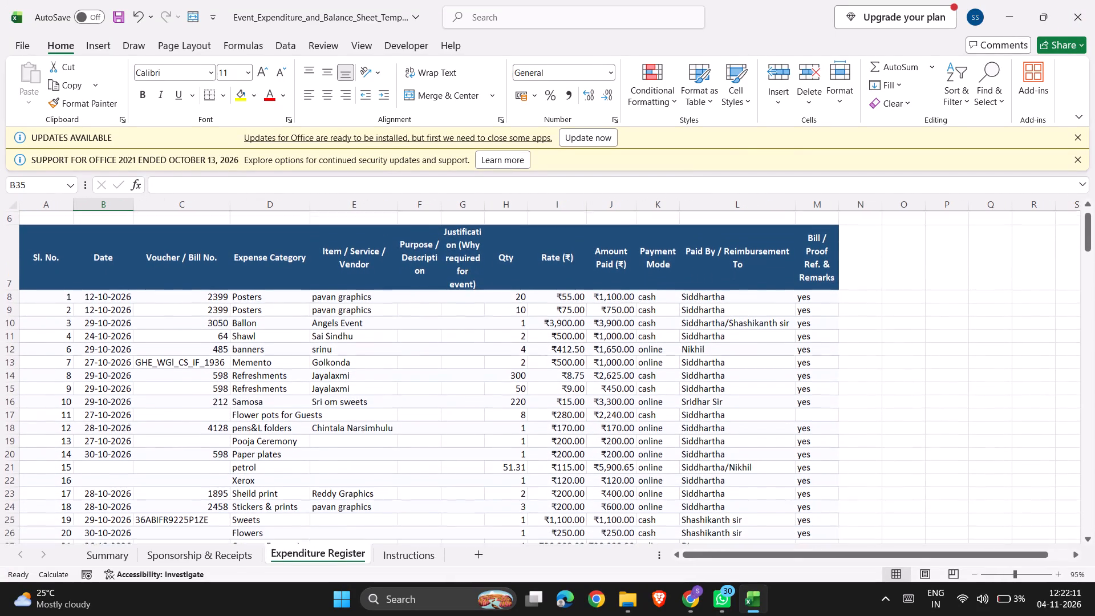
scroll(555, 278, down, 1)
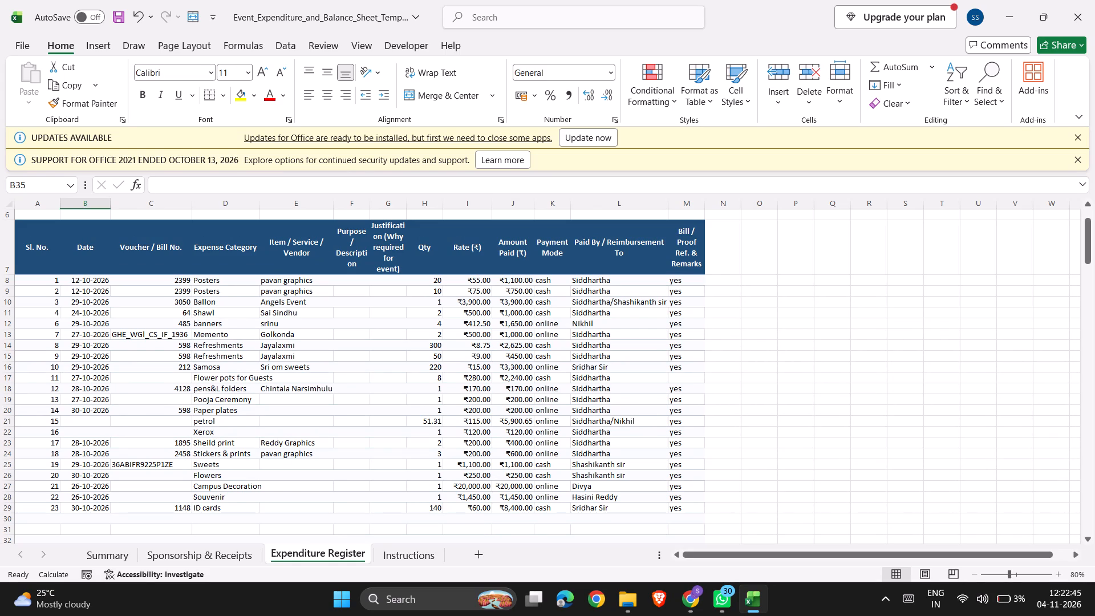
Close the Event_Expenditure_and_Balance_Sheet_Template workbook, saving its changes in the 2026-44 folder.
click(1094, 0)
click(1094, 0)
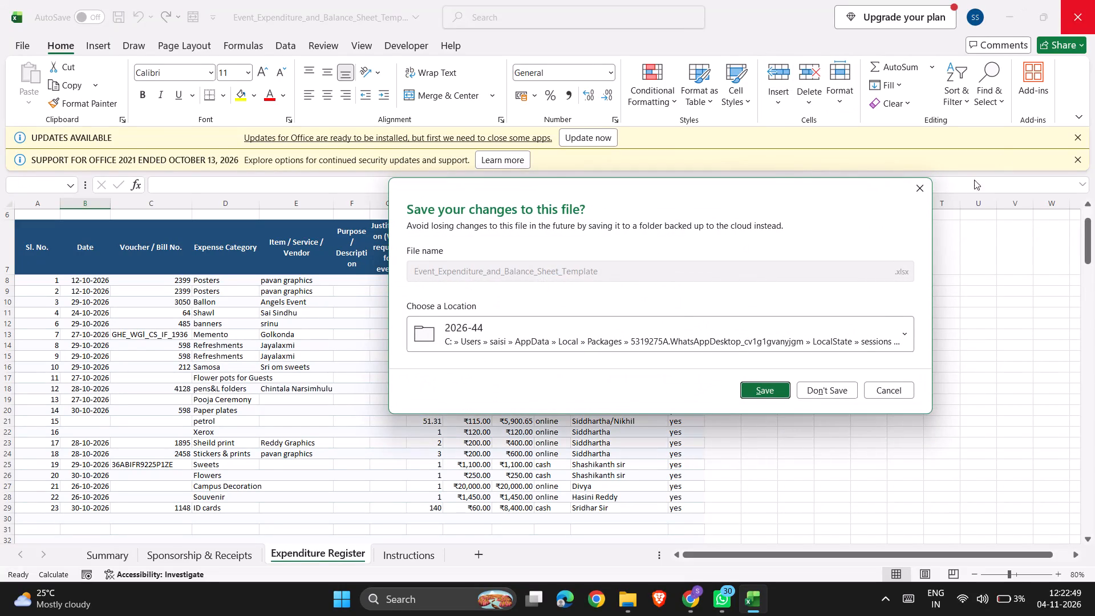
click(775, 381)
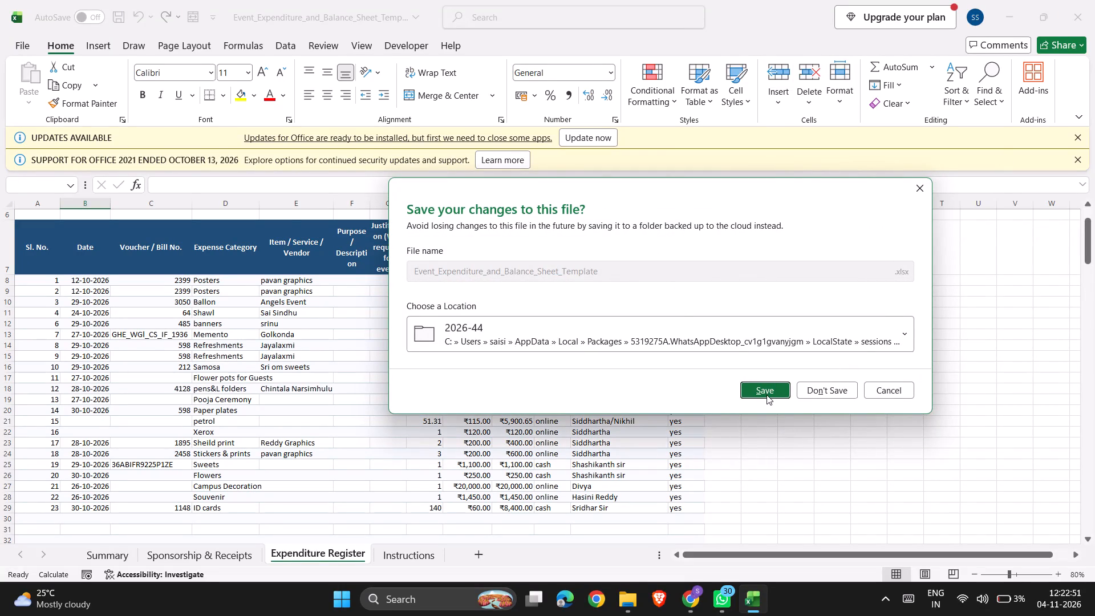
click(766, 395)
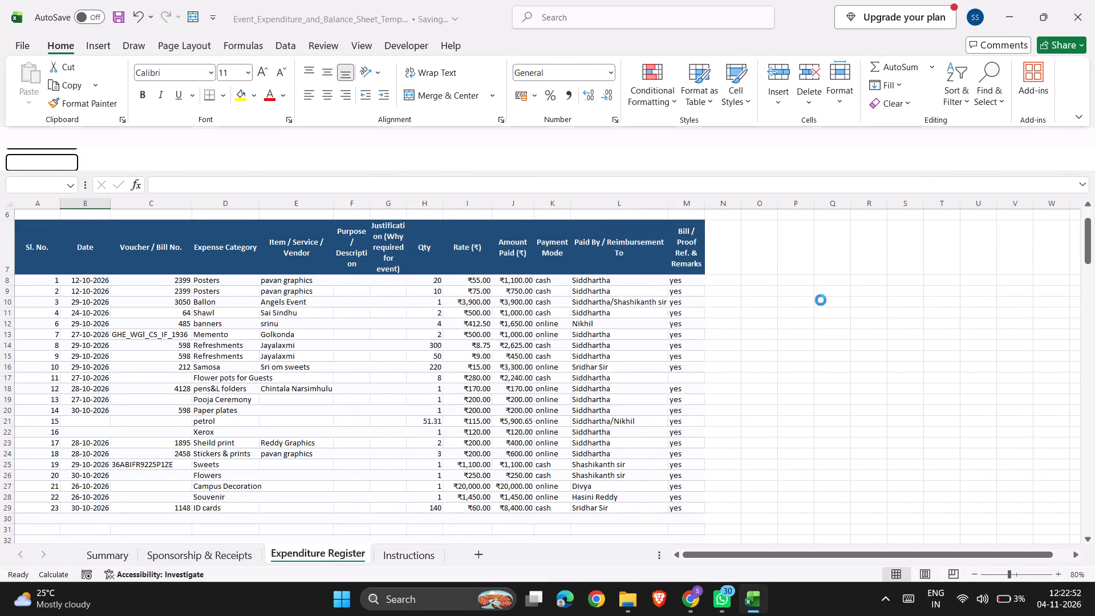
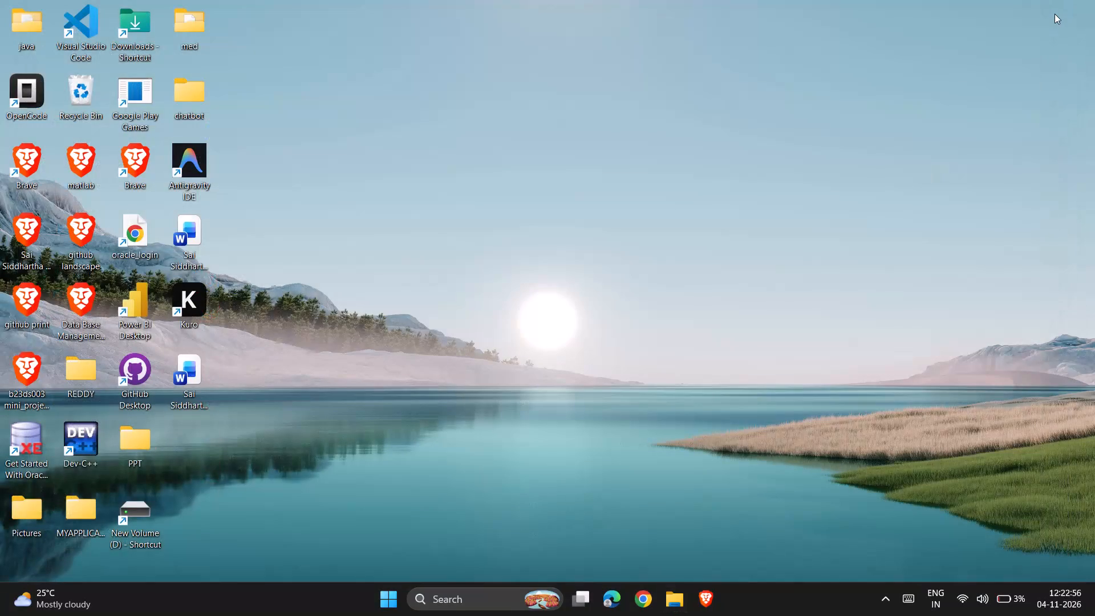
Shut down the computer from the desktop.
key(super+x)
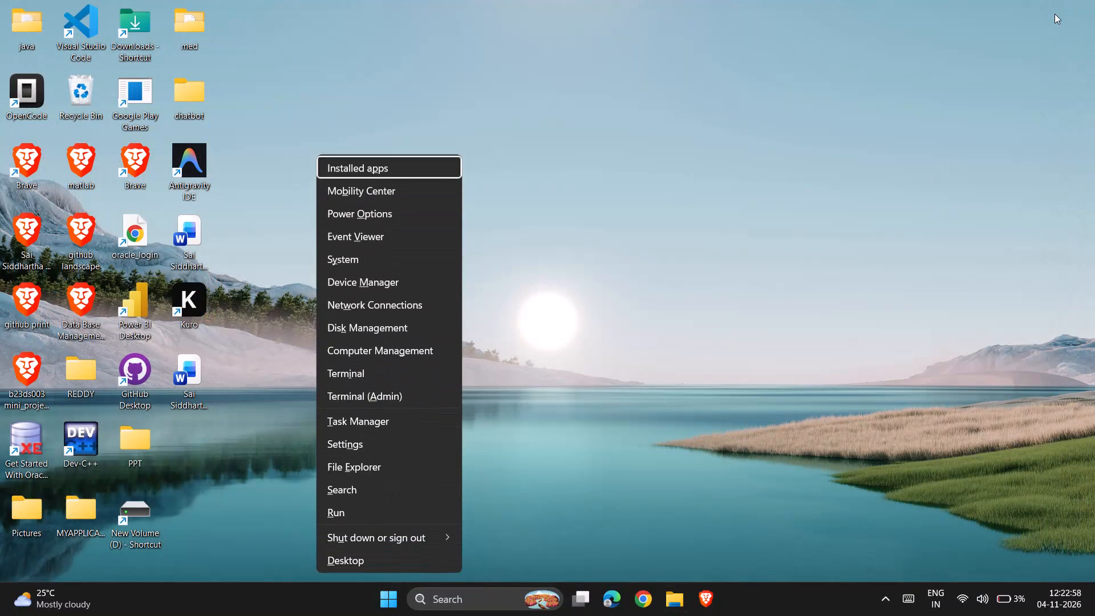
key(Up)
key(Up)
key(Return)
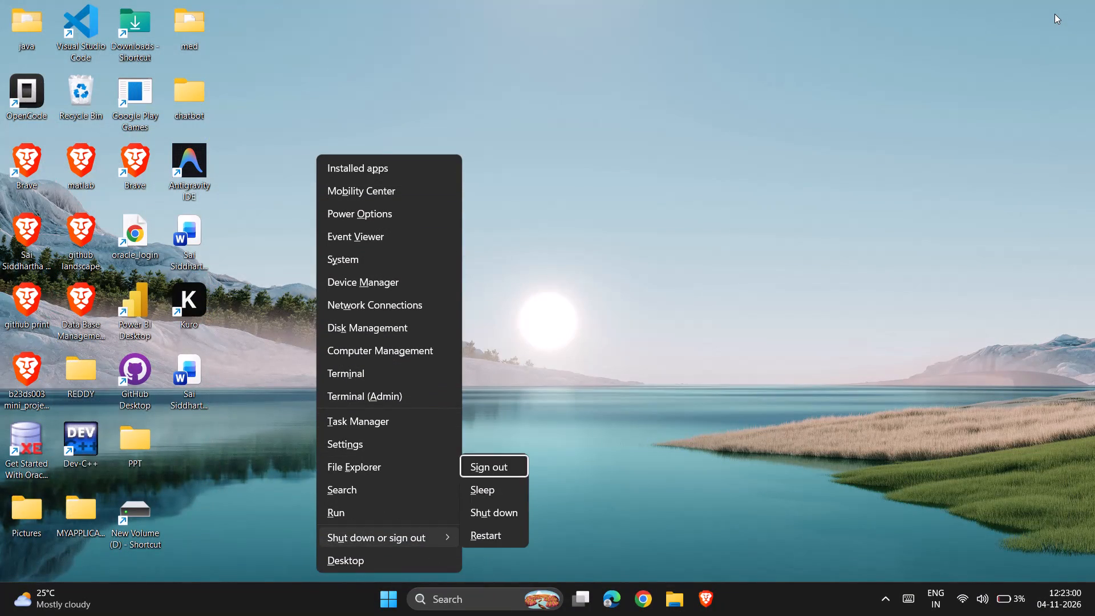
key(Up)
key(Down)
key(Down)
key(Down)
key(Return)
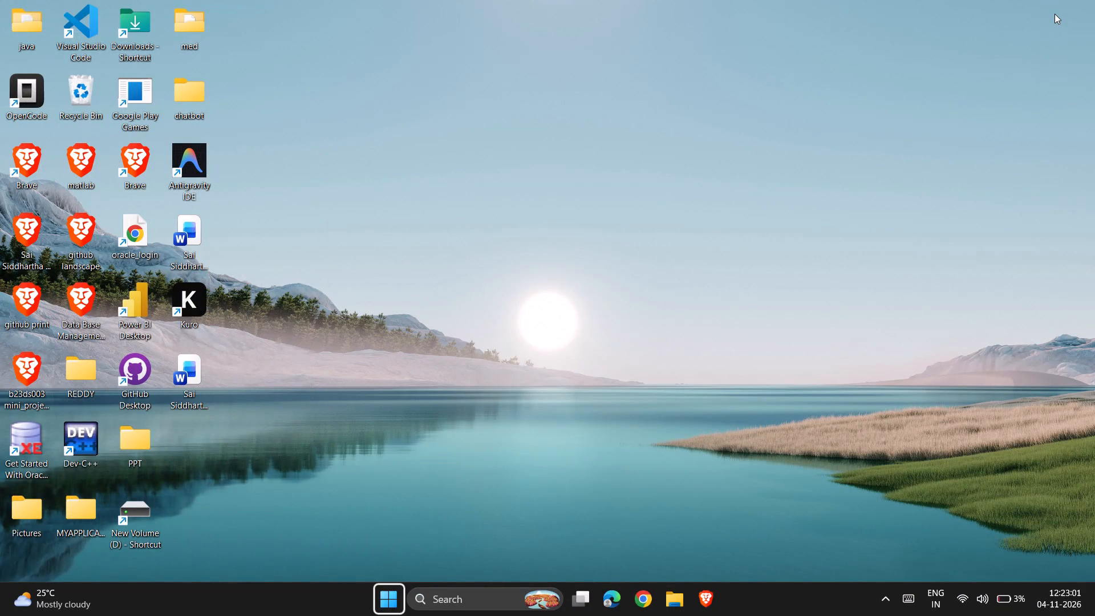